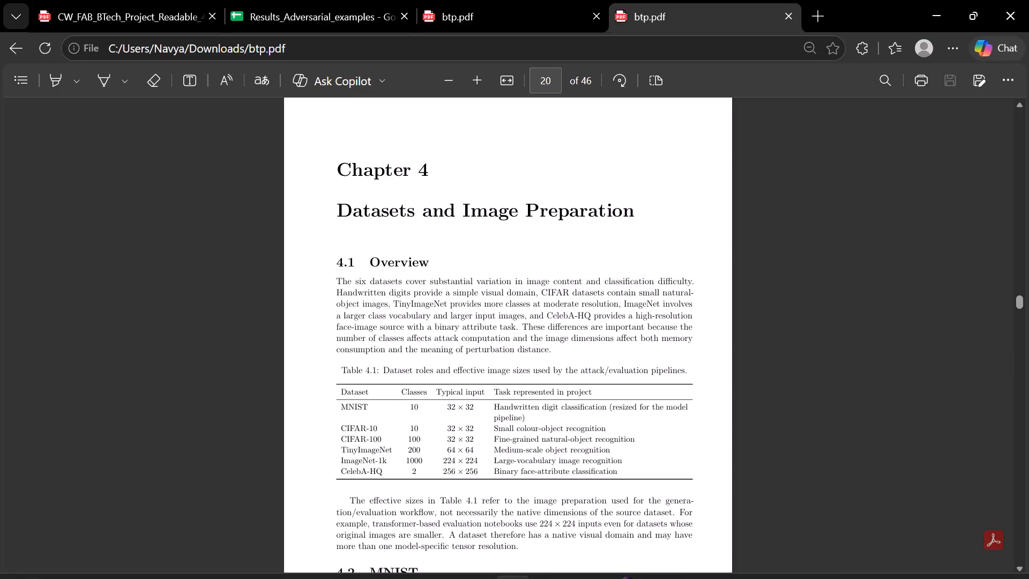
Switch to the File Explorer window showing the Downloads folder.
{"action": "left_click", "coordinate": [595, 571]}
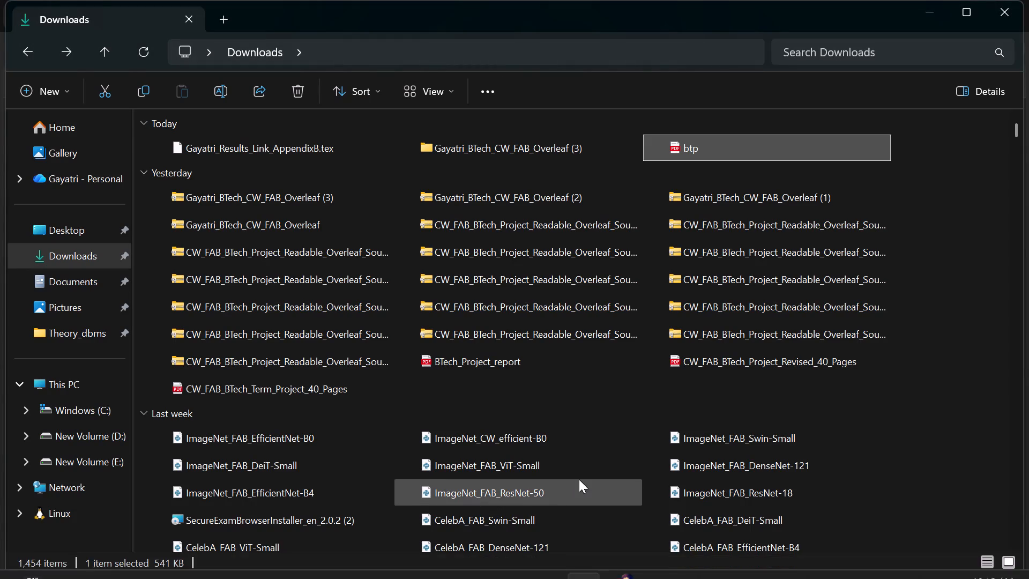
Search Windows for "wh" to find the WhatsApp app.
{"action": "type", "text": "wh"}
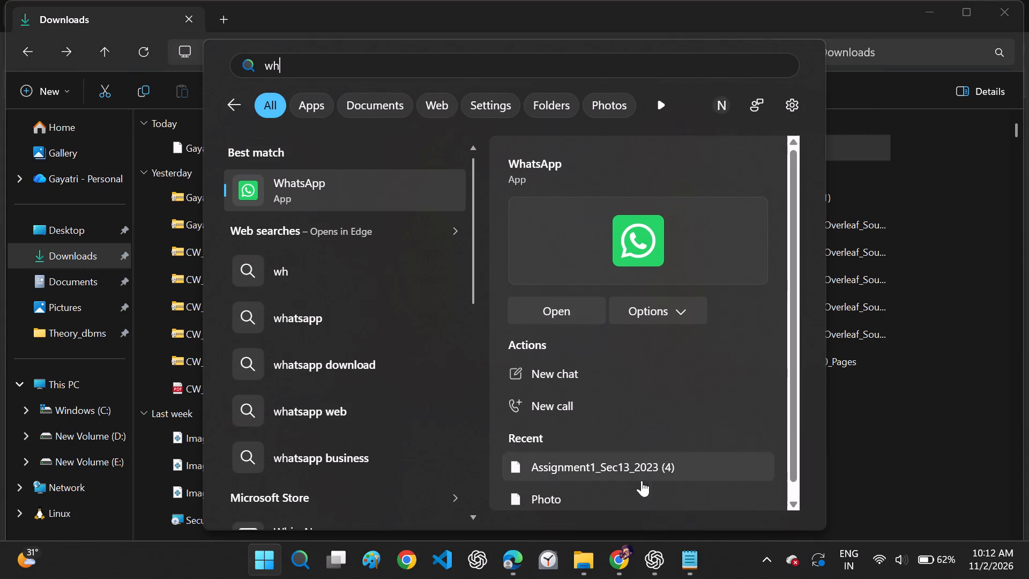
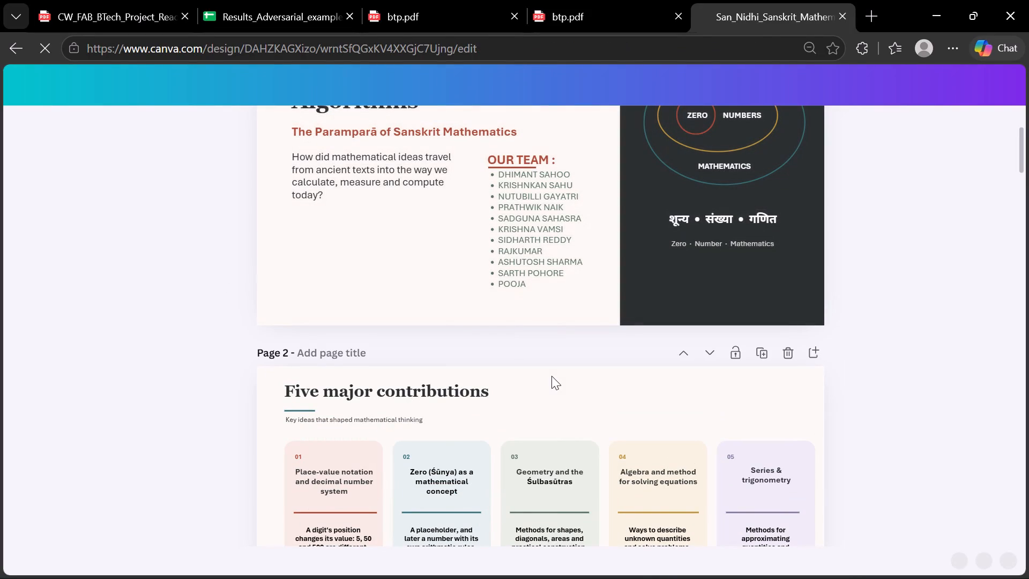
Examine the title slide "From Śūnya to Algorithms", including the names in its OUR TEAM list.
{"action": "scroll", "coordinate": [470, 329], "scroll_direction": "up", "scroll_amount": 6}
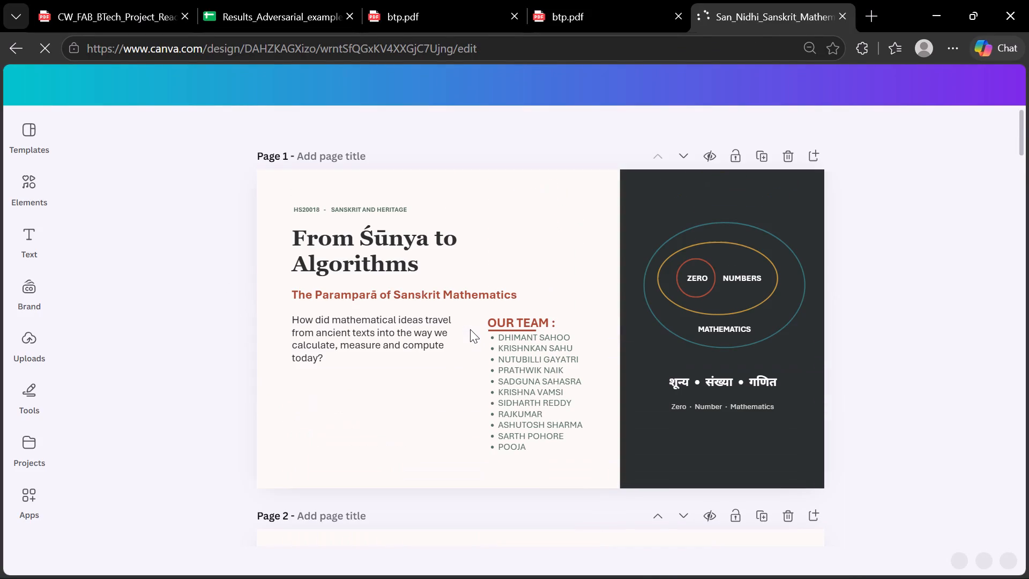
{"action": "scroll", "coordinate": [470, 329], "scroll_direction": "up", "scroll_amount": 2}
{"action": "left_click", "coordinate": [623, 233]}
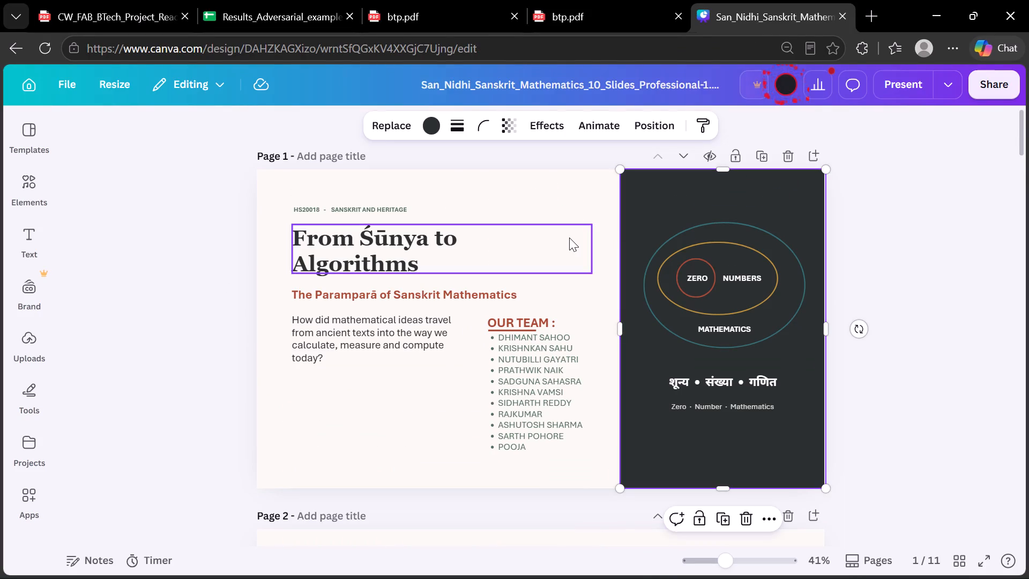
{"action": "left_click", "coordinate": [569, 237]}
{"action": "left_click", "coordinate": [377, 435]}
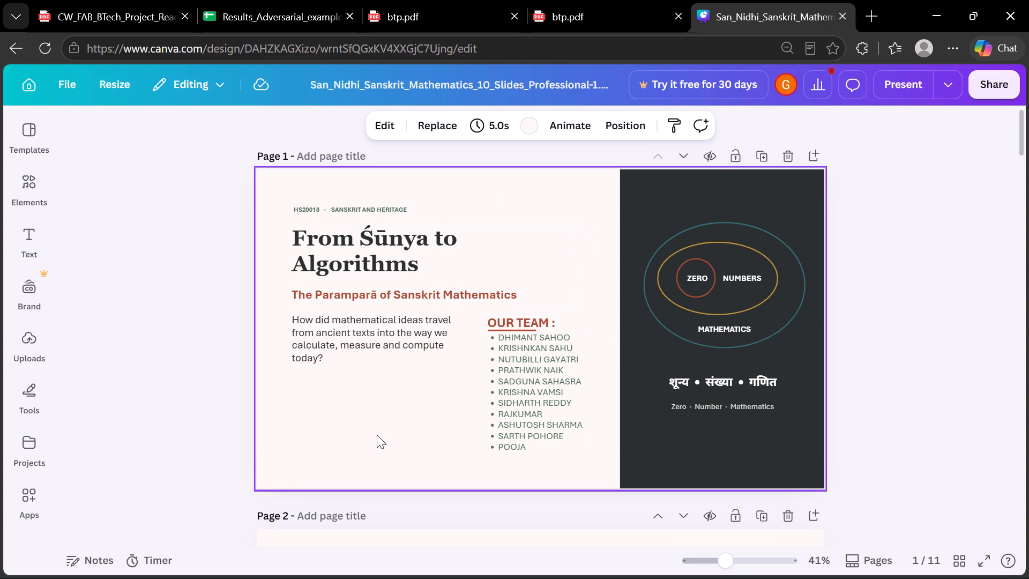
{"action": "left_click", "coordinate": [553, 370]}
{"action": "left_click", "coordinate": [553, 370]}
{"action": "left_click", "coordinate": [553, 370]}
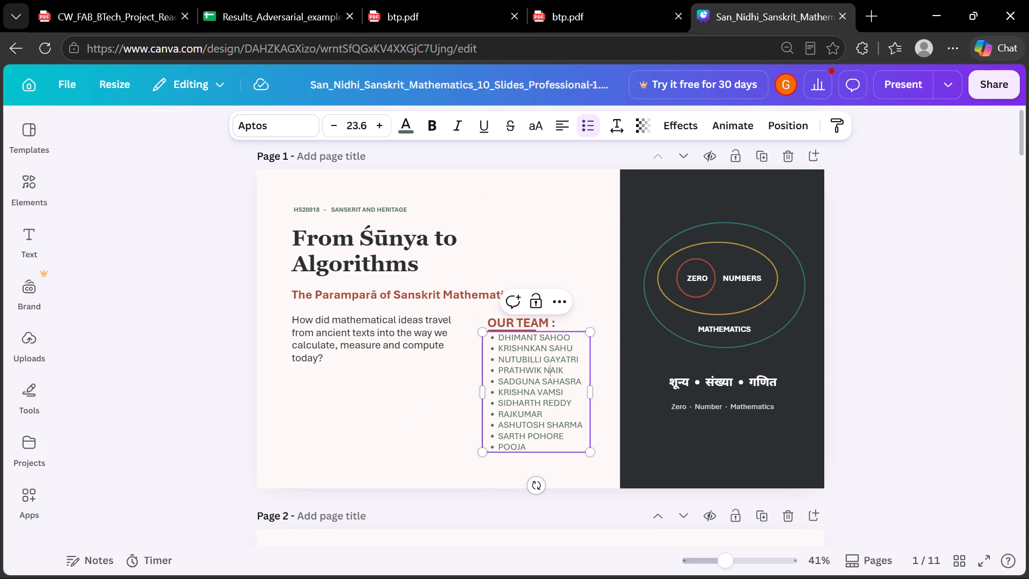
{"action": "key", "text": "Right"}
{"action": "key", "text": "Right"}
{"action": "key", "text": "Right"}
{"action": "left_click", "coordinate": [399, 393]}
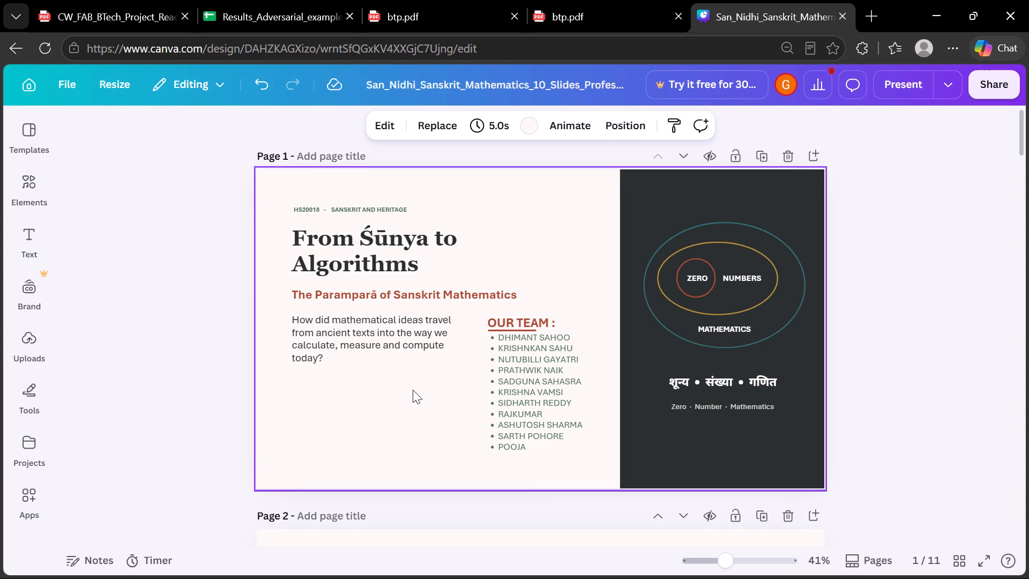
Read through slides 2 to 5, from "Five major contributions" to "The language of mathematics".
{"action": "scroll", "coordinate": [413, 390], "scroll_direction": "down", "scroll_amount": 3}
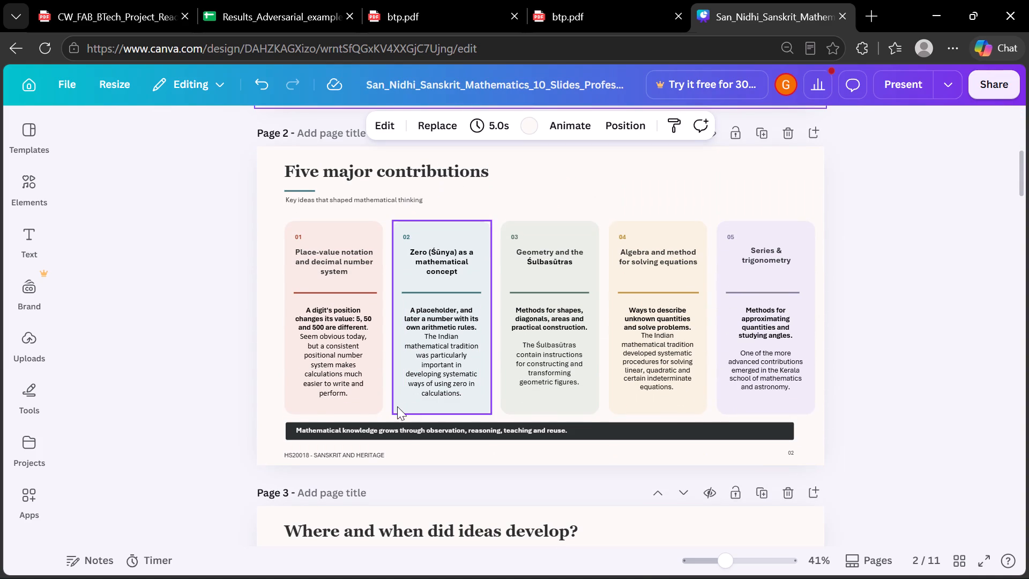
{"action": "left_click", "coordinate": [388, 413]}
{"action": "scroll", "coordinate": [388, 413], "scroll_direction": "down", "scroll_amount": 1}
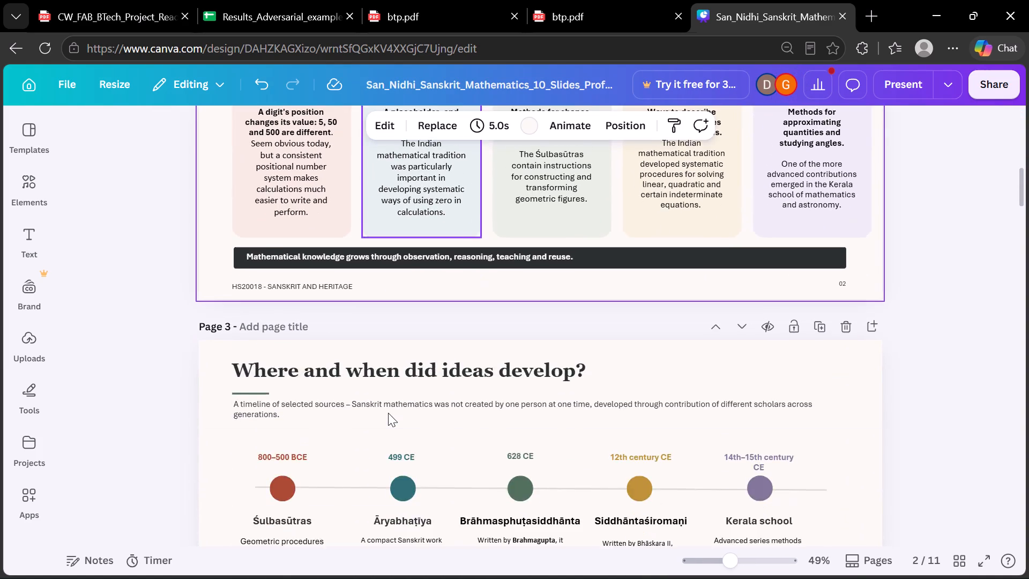
{"action": "scroll", "coordinate": [388, 413], "scroll_direction": "down", "scroll_amount": 6}
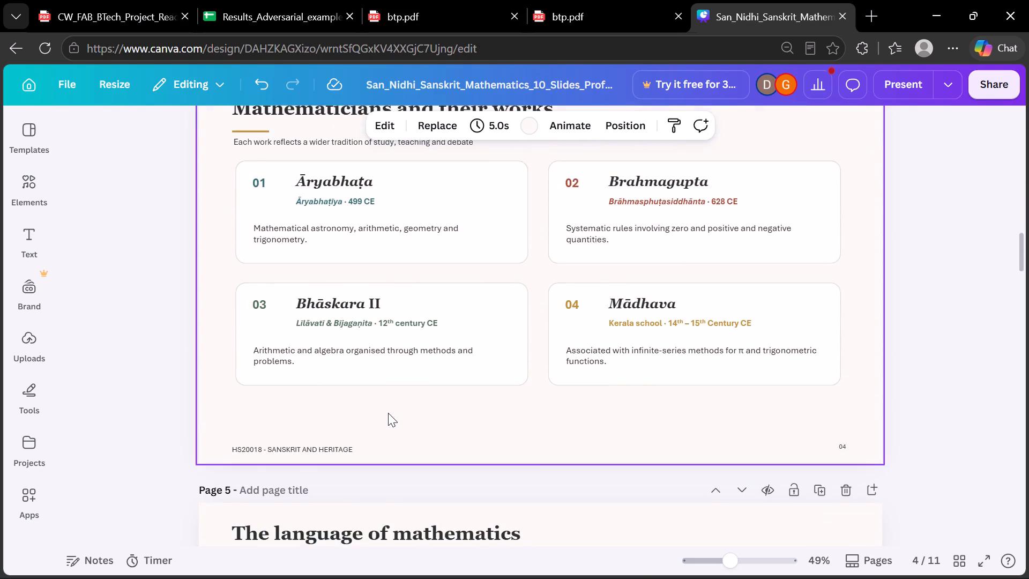
{"action": "scroll", "coordinate": [388, 413], "scroll_direction": "down", "scroll_amount": 3}
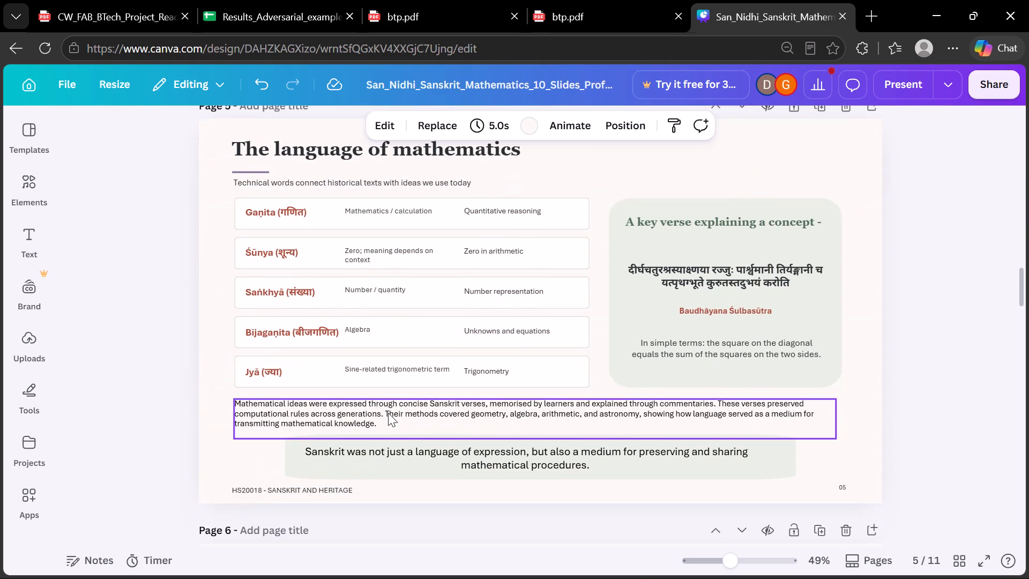
{"action": "scroll", "coordinate": [388, 413], "scroll_direction": "up", "scroll_amount": 1}
{"action": "scroll", "coordinate": [388, 413], "scroll_direction": "down", "scroll_amount": 1}
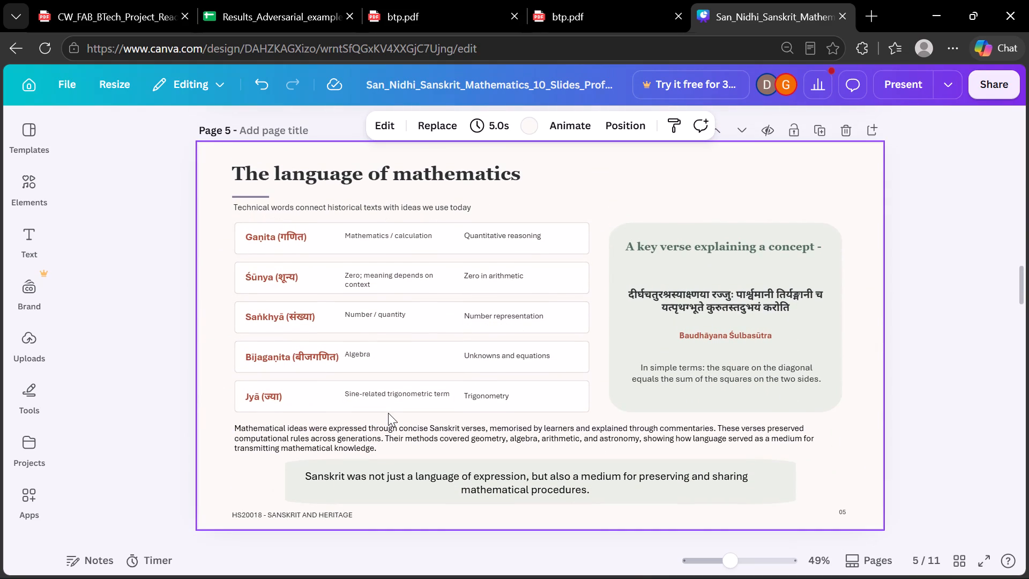
Examine slide 5, "The language of mathematics", closely and compare it with slide 4, "Mathematicians and their works".
{"action": "left_click", "coordinate": [648, 521]}
{"action": "scroll", "coordinate": [648, 521], "scroll_direction": "up", "scroll_amount": 3}
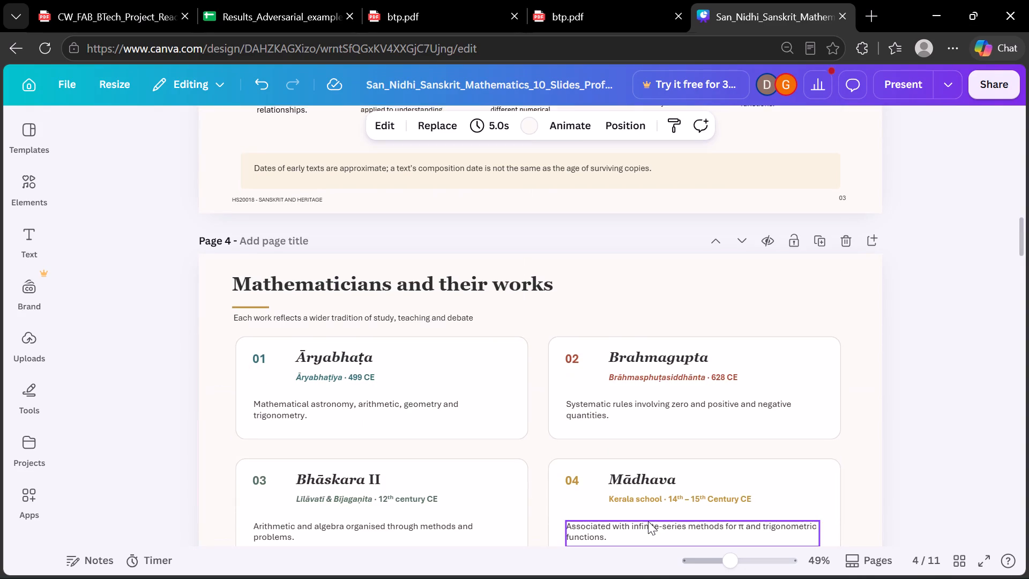
{"action": "scroll", "coordinate": [648, 521], "scroll_direction": "down", "scroll_amount": 4}
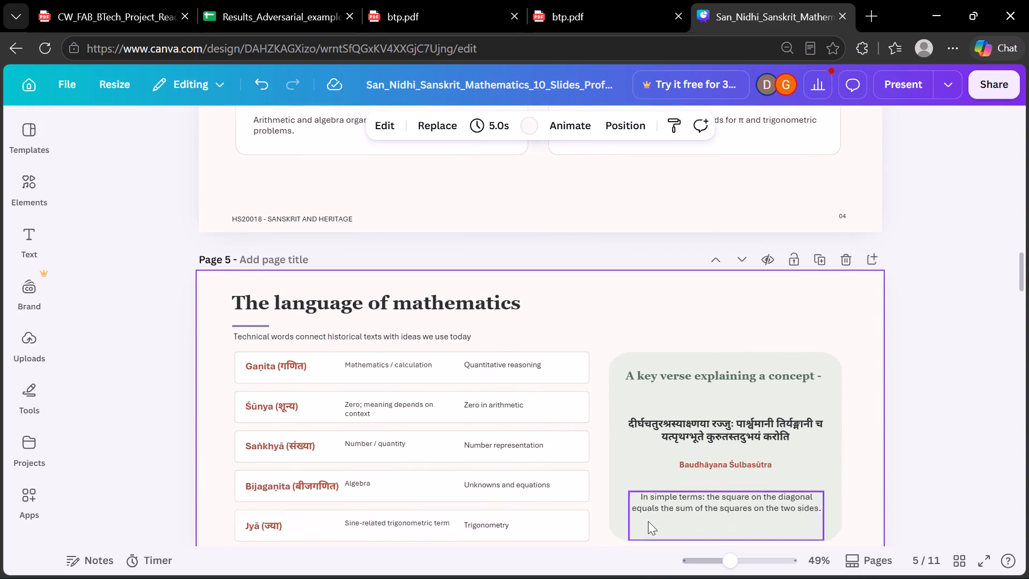
{"action": "scroll", "coordinate": [648, 521], "scroll_direction": "down", "scroll_amount": 2}
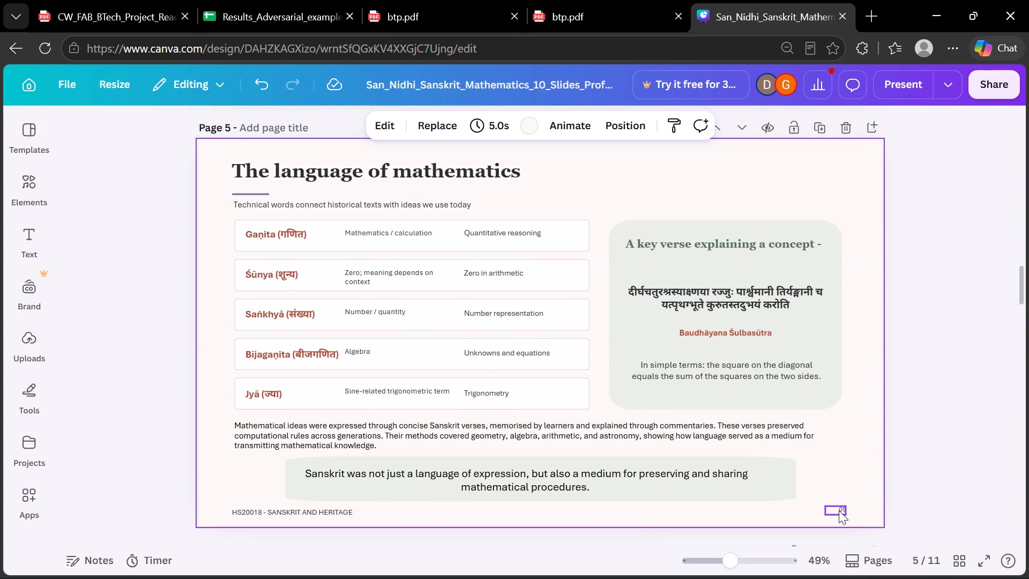
{"action": "left_click", "coordinate": [857, 514]}
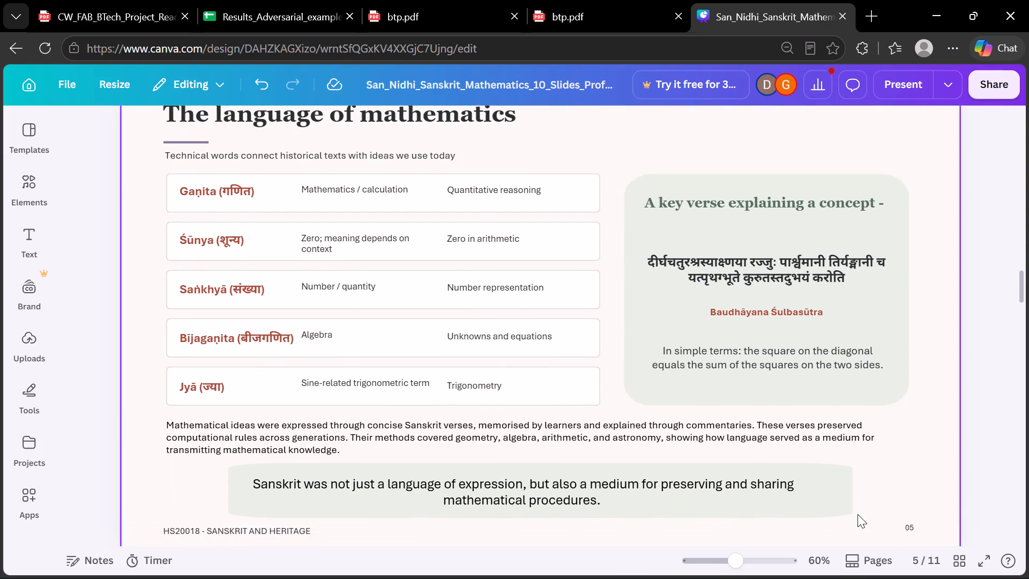
{"action": "scroll", "coordinate": [802, 431], "scroll_direction": "up", "scroll_amount": 1}
{"action": "scroll", "coordinate": [802, 431], "scroll_direction": "down", "scroll_amount": 1}
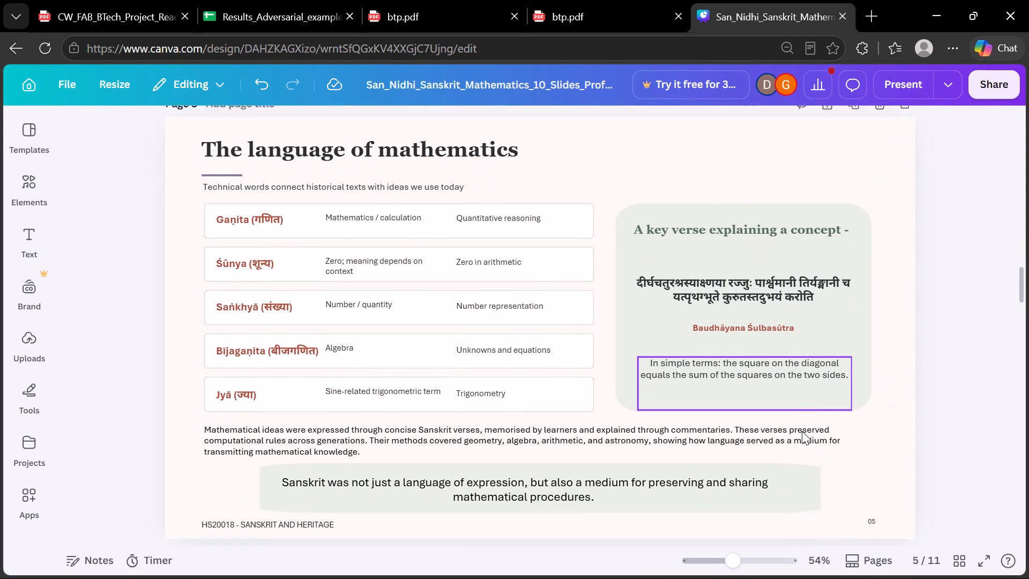
{"action": "scroll", "coordinate": [802, 431], "scroll_direction": "down", "scroll_amount": 1}
{"action": "scroll", "coordinate": [860, 438], "scroll_direction": "up", "scroll_amount": 1}
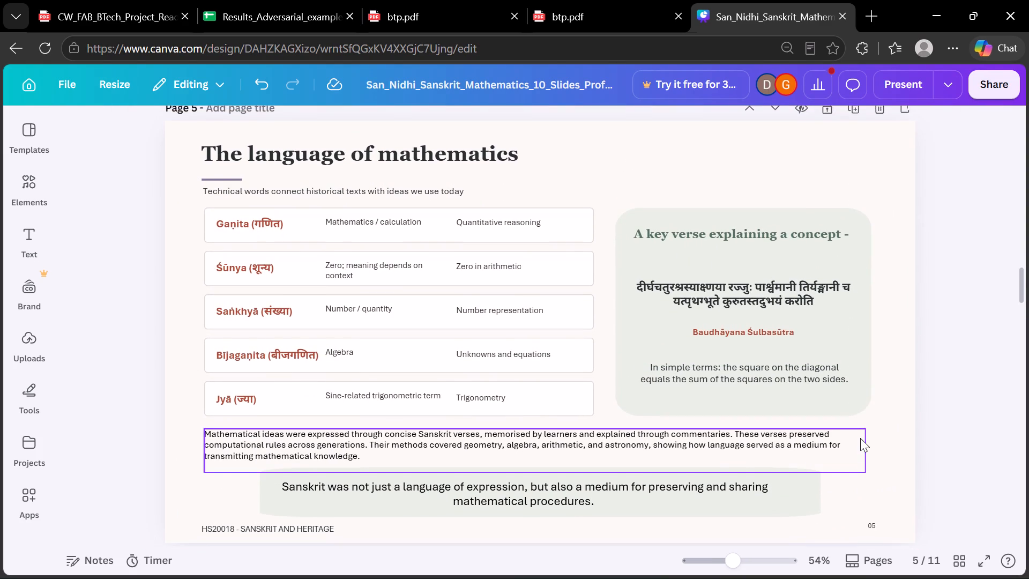
{"action": "scroll", "coordinate": [860, 438], "scroll_direction": "up", "scroll_amount": 1}
{"action": "left_click", "coordinate": [937, 491]}
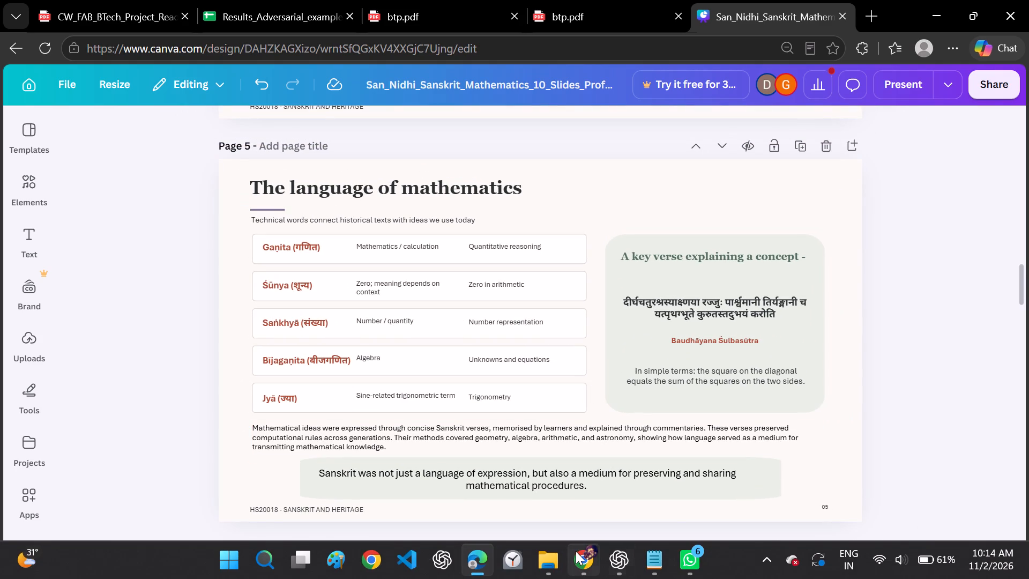
Review slides 6 to 11 through the conclusion, and go back over the deck toward its opening slides.
{"action": "scroll", "coordinate": [672, 337], "scroll_direction": "down", "scroll_amount": 2}
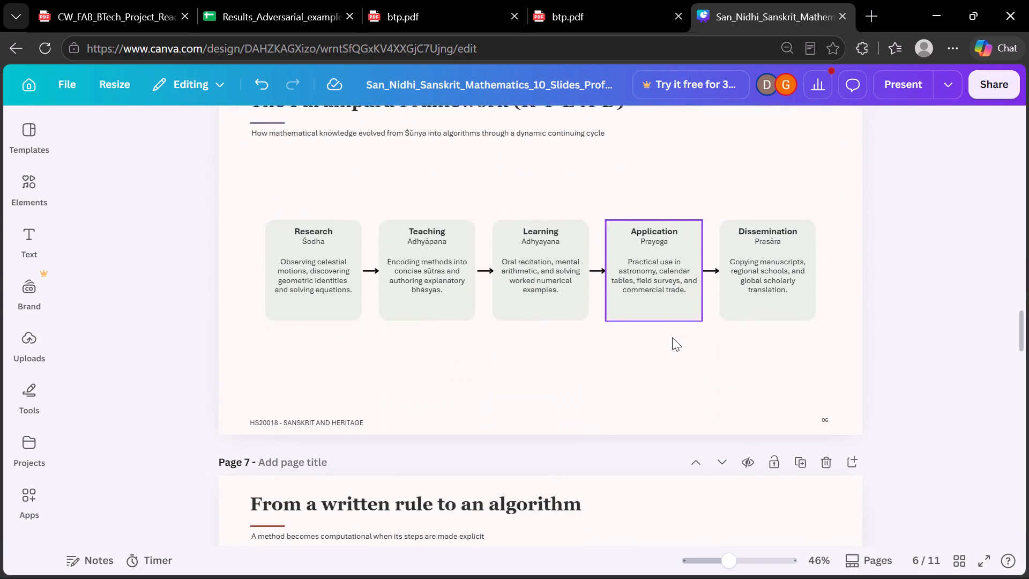
{"action": "scroll", "coordinate": [672, 337], "scroll_direction": "down", "scroll_amount": 5}
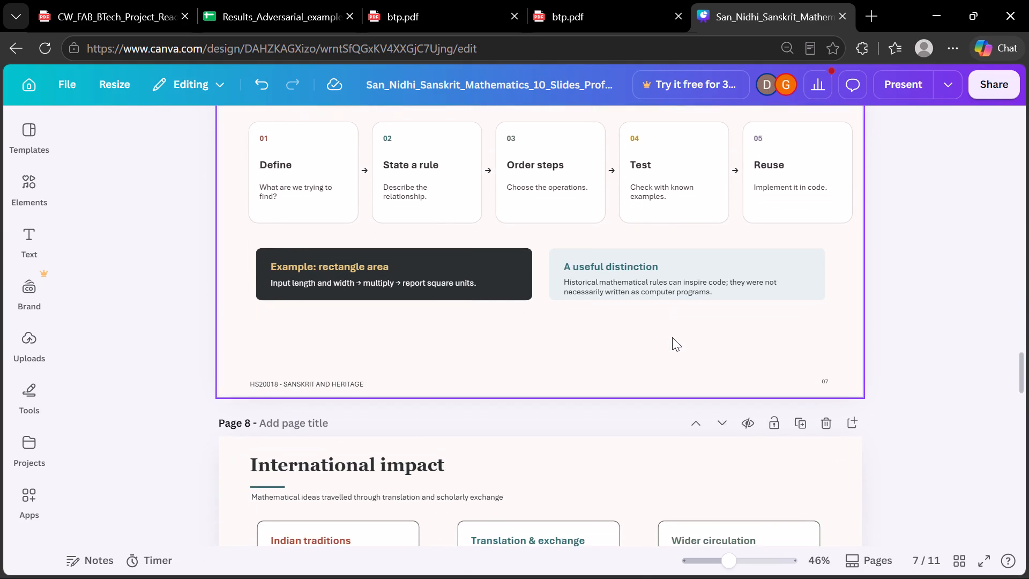
{"action": "scroll", "coordinate": [672, 337], "scroll_direction": "down", "scroll_amount": 5}
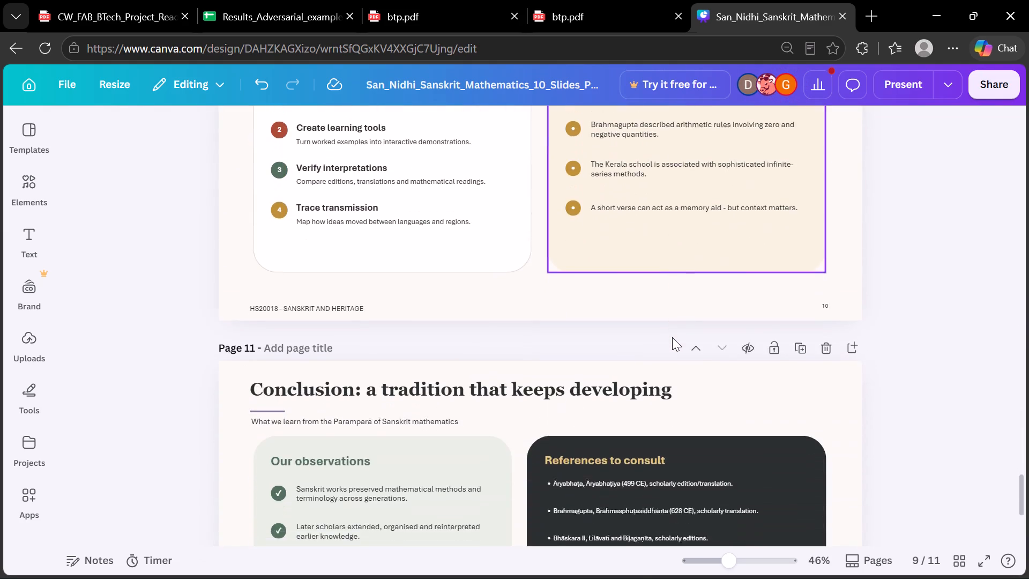
{"action": "scroll", "coordinate": [672, 337], "scroll_direction": "down", "scroll_amount": 3}
{"action": "scroll", "coordinate": [672, 337], "scroll_direction": "up", "scroll_amount": 6}
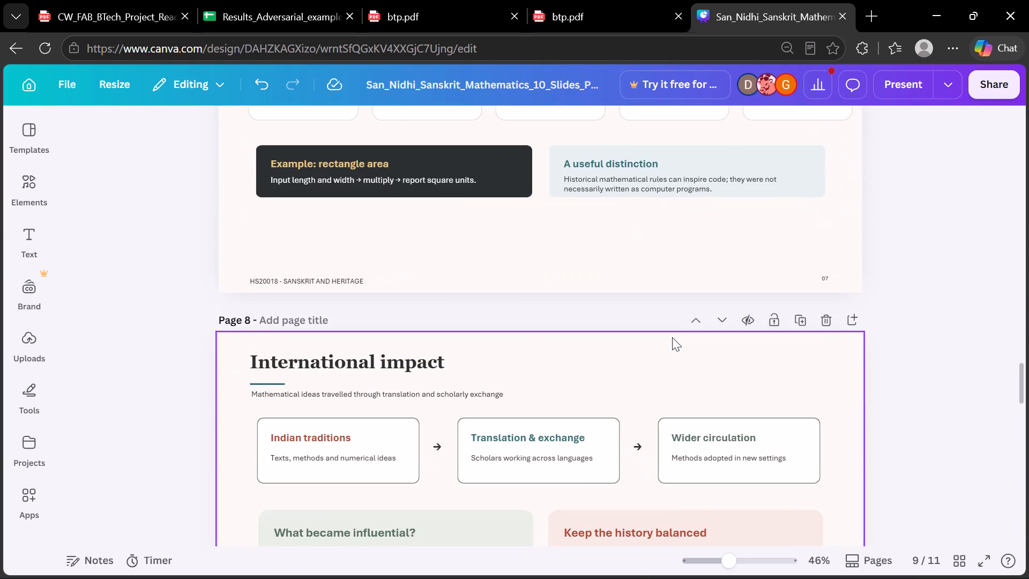
{"action": "scroll", "coordinate": [672, 337], "scroll_direction": "up", "scroll_amount": 8}
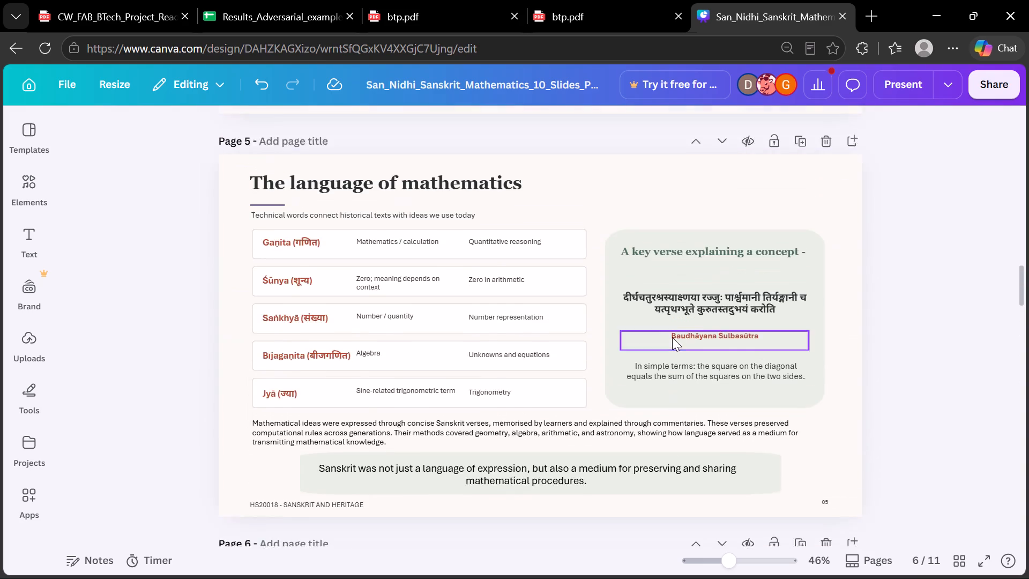
{"action": "scroll", "coordinate": [672, 337], "scroll_direction": "up", "scroll_amount": 5}
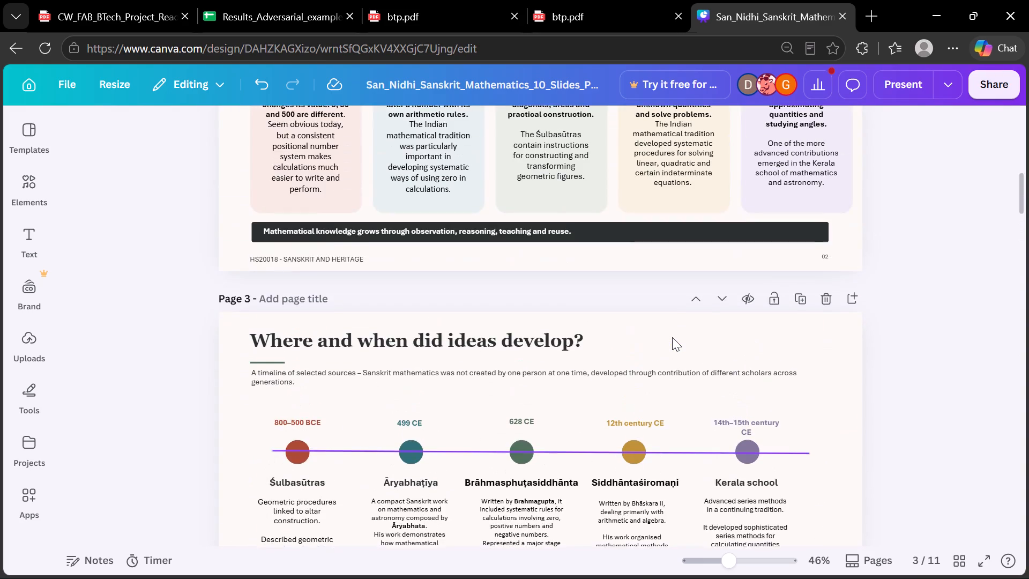
{"action": "scroll", "coordinate": [672, 337], "scroll_direction": "up", "scroll_amount": 3}
Review the middle slides again, from "Mathematicians and their works" to "International impact", including the Parampara Framework slide.
{"action": "scroll", "coordinate": [672, 337], "scroll_direction": "down", "scroll_amount": 3}
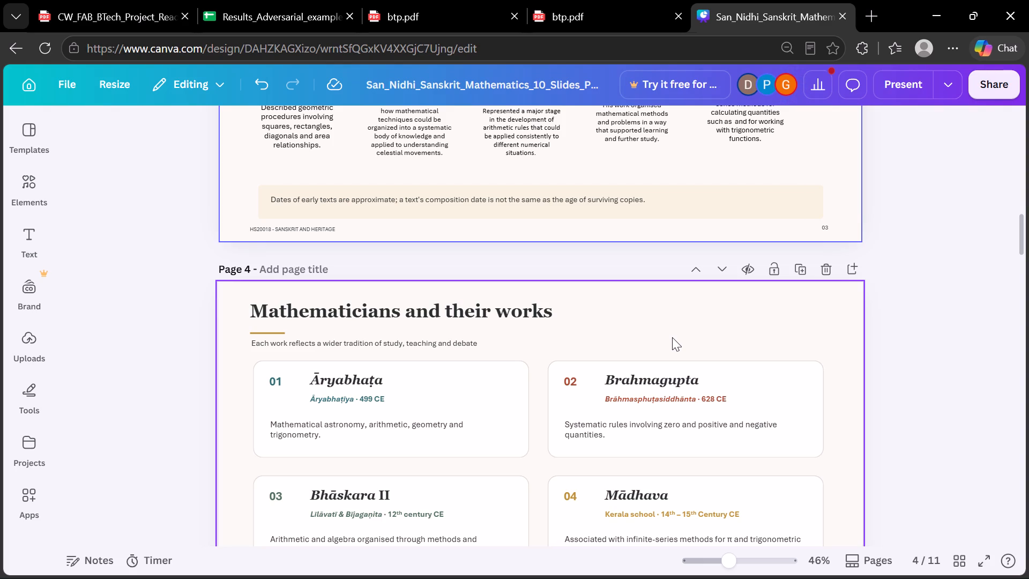
{"action": "scroll", "coordinate": [747, 253], "scroll_direction": "down", "scroll_amount": 4}
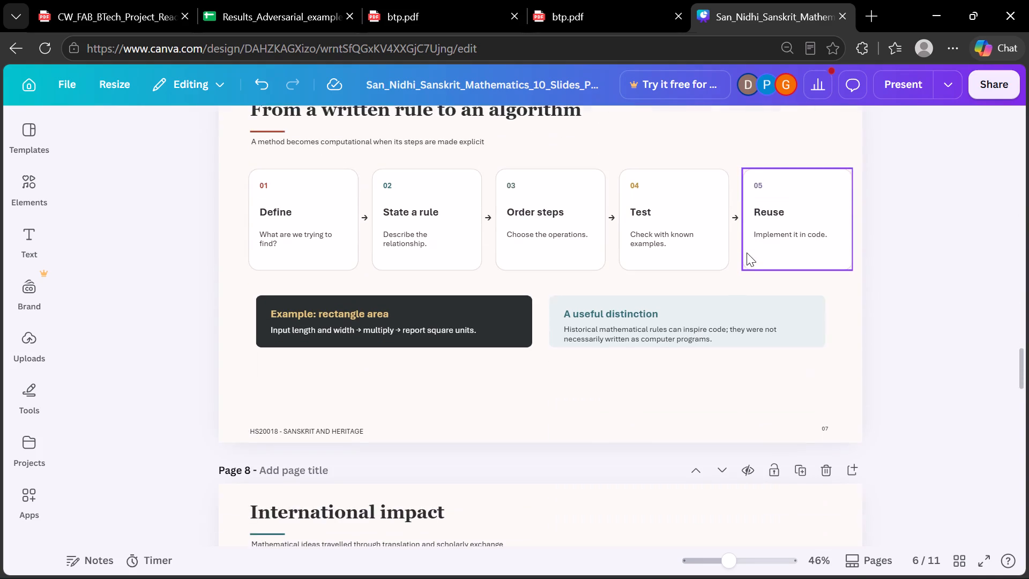
{"action": "scroll", "coordinate": [747, 253], "scroll_direction": "down", "scroll_amount": 2}
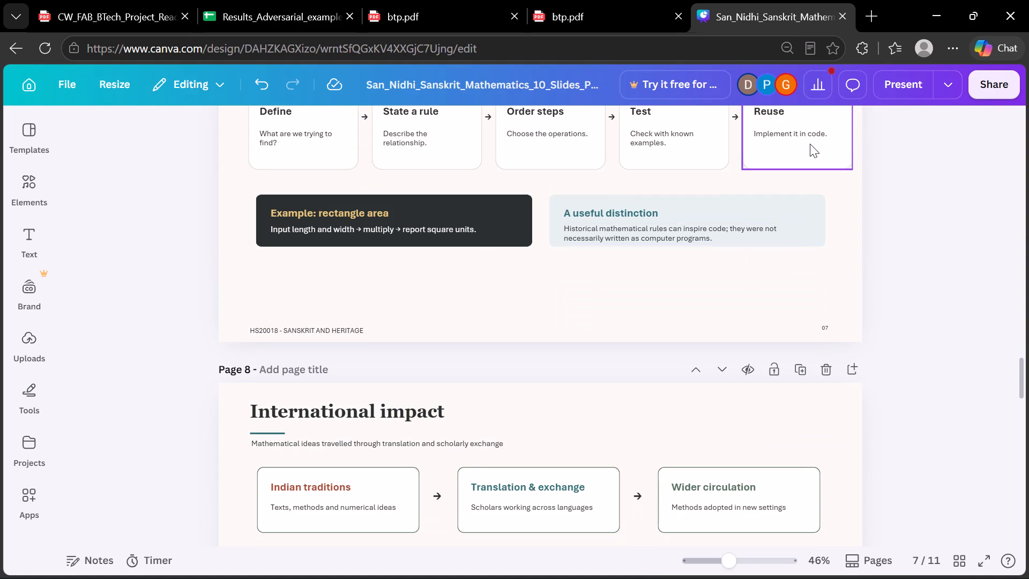
{"action": "scroll", "coordinate": [810, 144], "scroll_direction": "down", "scroll_amount": 4}
{"action": "scroll", "coordinate": [810, 144], "scroll_direction": "up", "scroll_amount": 4}
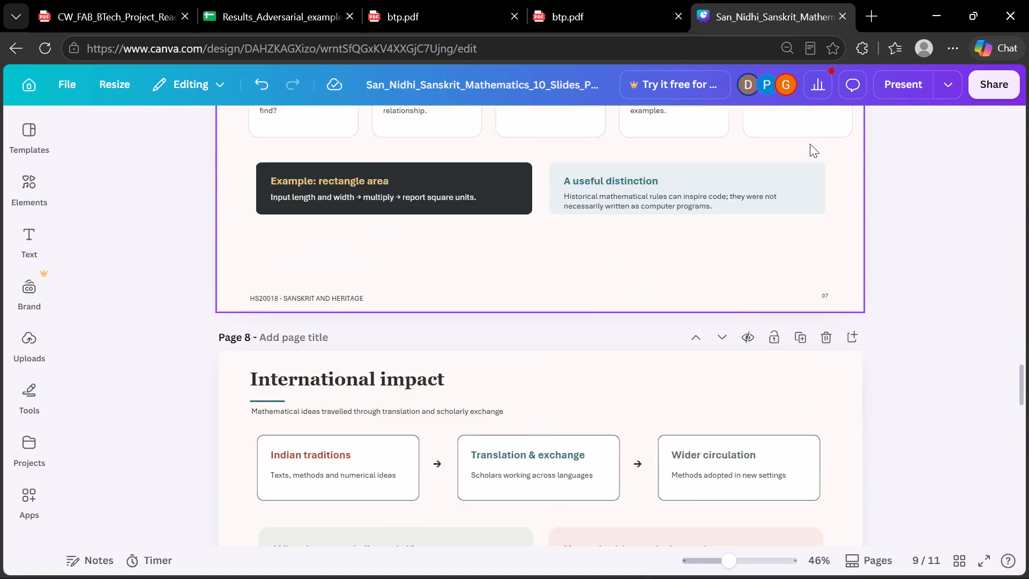
{"action": "scroll", "coordinate": [810, 144], "scroll_direction": "up", "scroll_amount": 2}
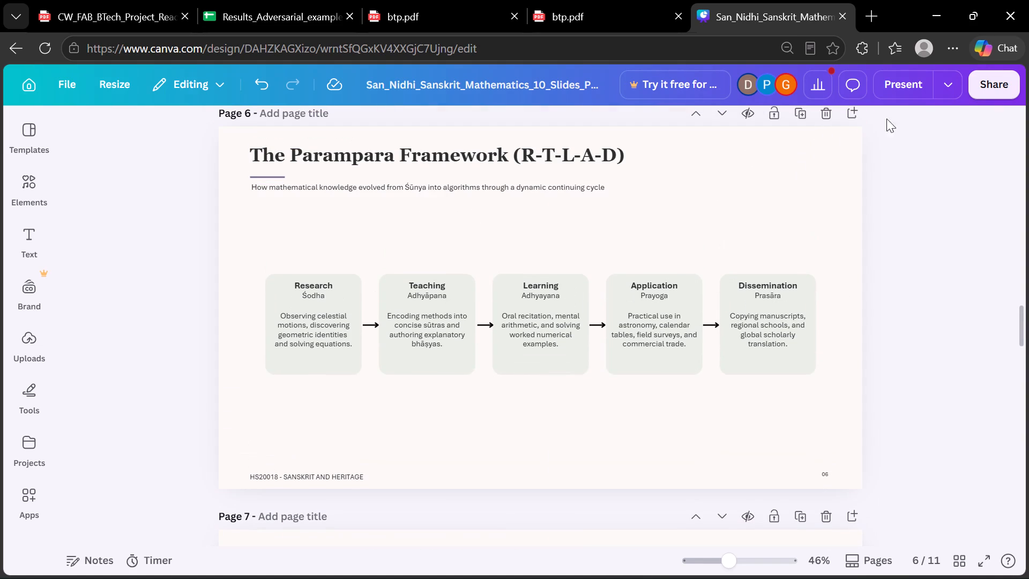
{"action": "scroll", "coordinate": [695, 243], "scroll_direction": "up", "scroll_amount": 2}
{"action": "scroll", "coordinate": [695, 243], "scroll_direction": "down", "scroll_amount": 1}
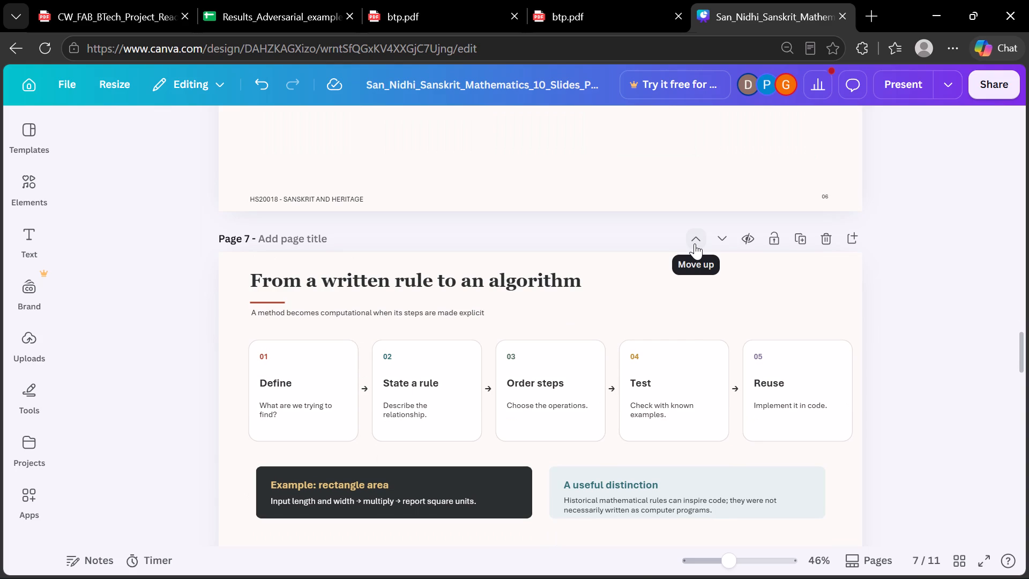
Return to slide 5, "The language of mathematics", and inspect its key verse section up close.
{"action": "scroll", "coordinate": [695, 243], "scroll_direction": "up", "scroll_amount": 6}
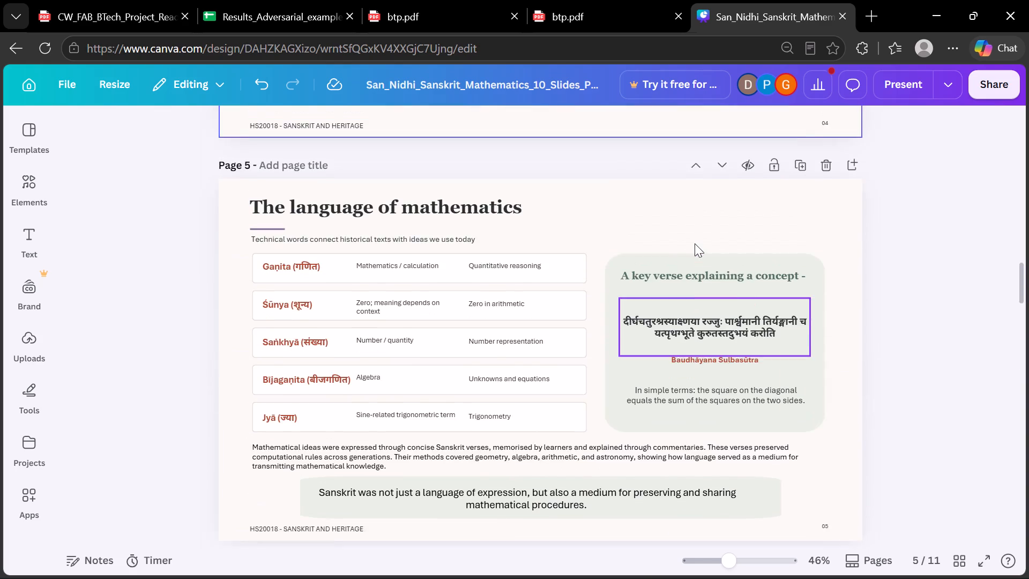
{"action": "scroll", "coordinate": [695, 243], "scroll_direction": "up", "scroll_amount": 1}
{"action": "scroll", "coordinate": [695, 243], "scroll_direction": "down", "scroll_amount": 1}
{"action": "scroll", "coordinate": [695, 243], "scroll_direction": "up", "scroll_amount": 1}
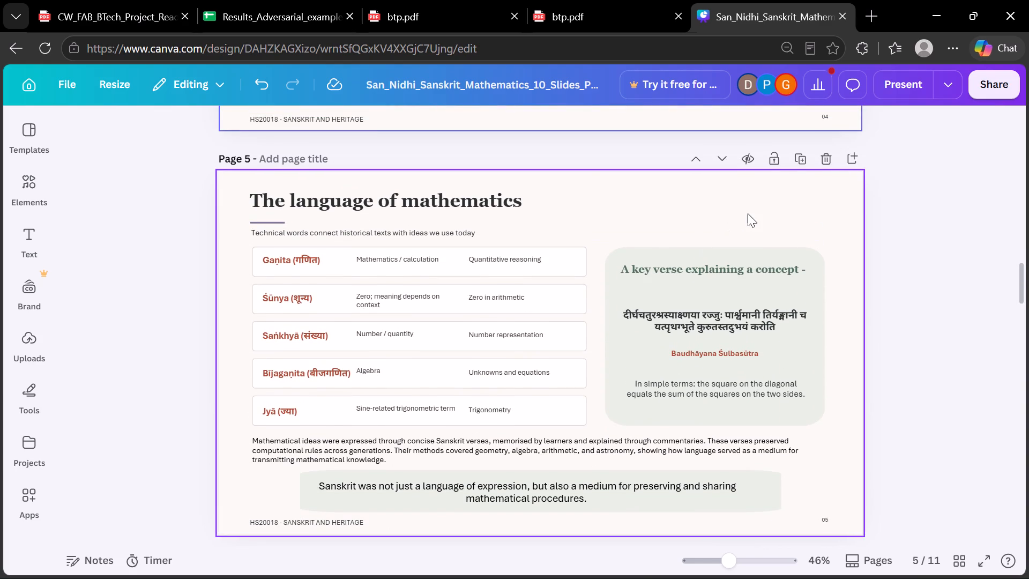
{"action": "left_click", "coordinate": [749, 213]}
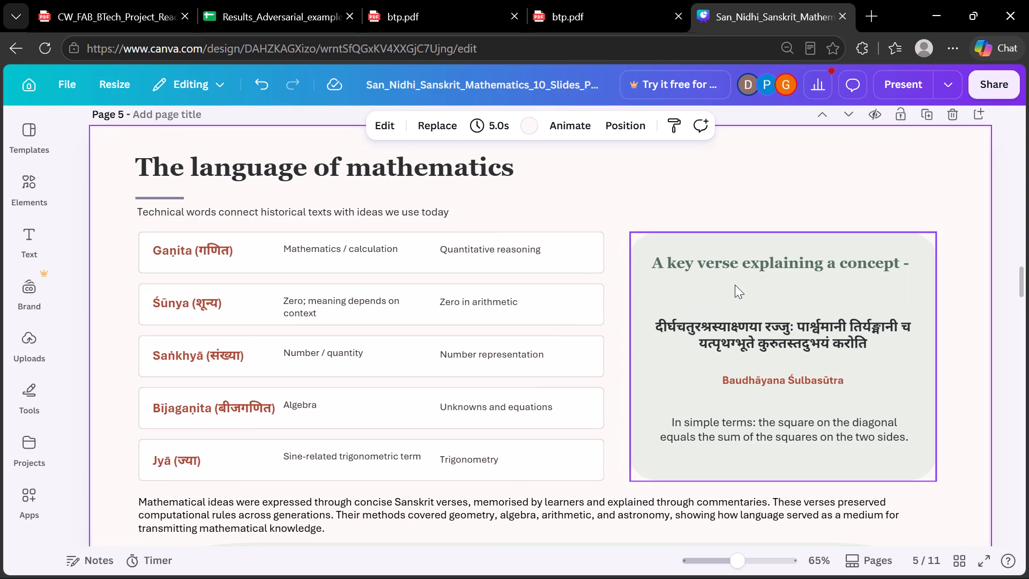
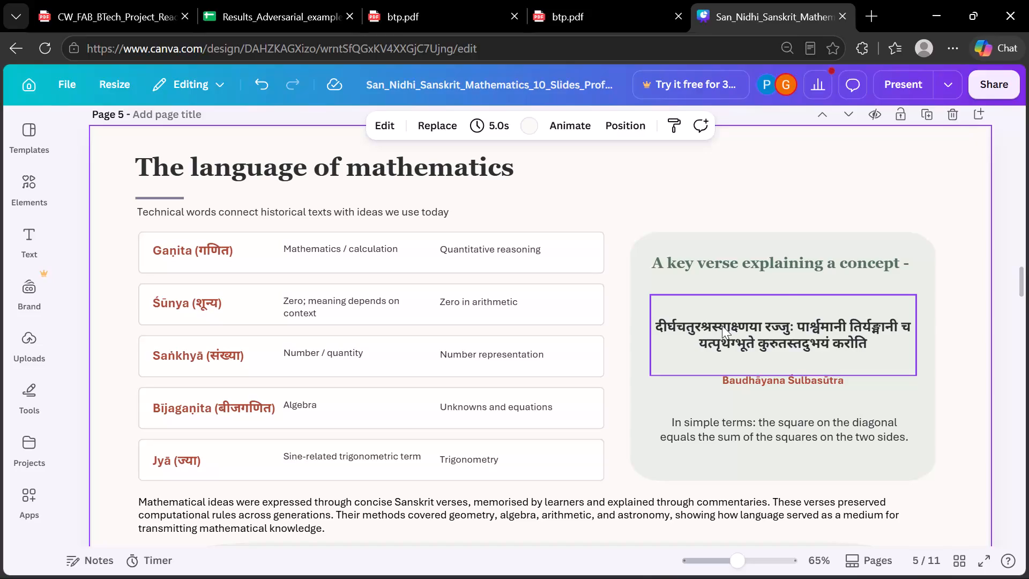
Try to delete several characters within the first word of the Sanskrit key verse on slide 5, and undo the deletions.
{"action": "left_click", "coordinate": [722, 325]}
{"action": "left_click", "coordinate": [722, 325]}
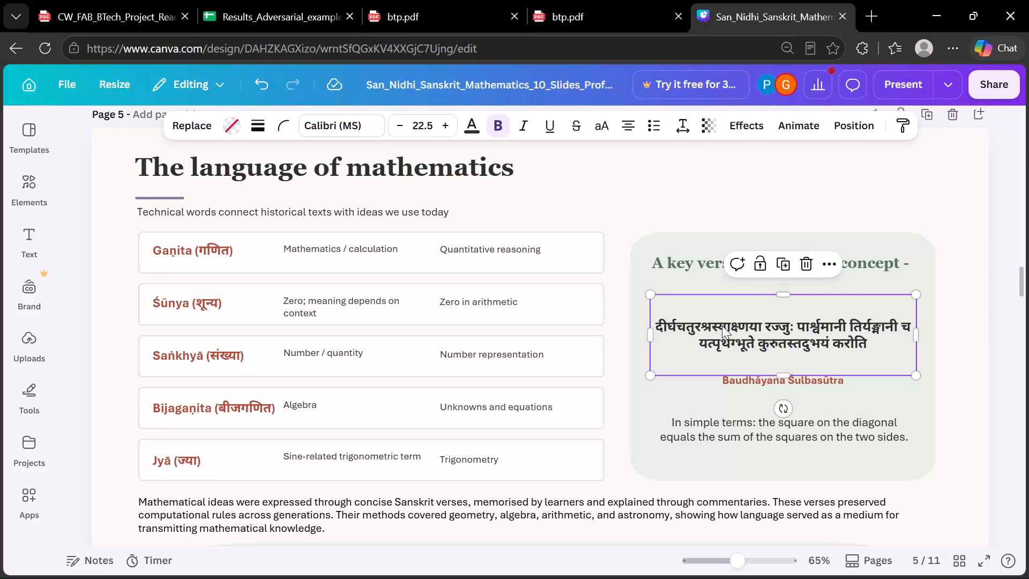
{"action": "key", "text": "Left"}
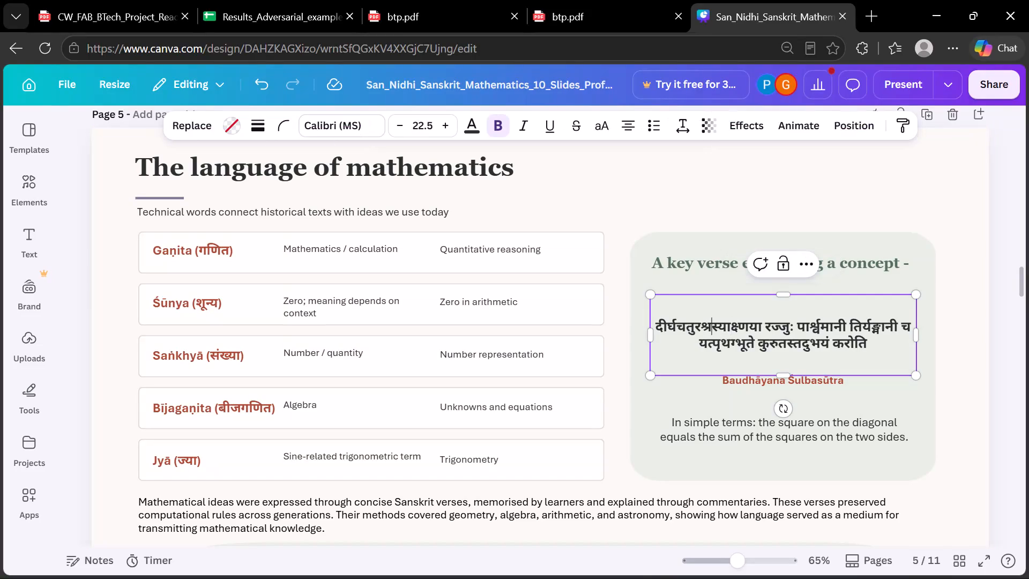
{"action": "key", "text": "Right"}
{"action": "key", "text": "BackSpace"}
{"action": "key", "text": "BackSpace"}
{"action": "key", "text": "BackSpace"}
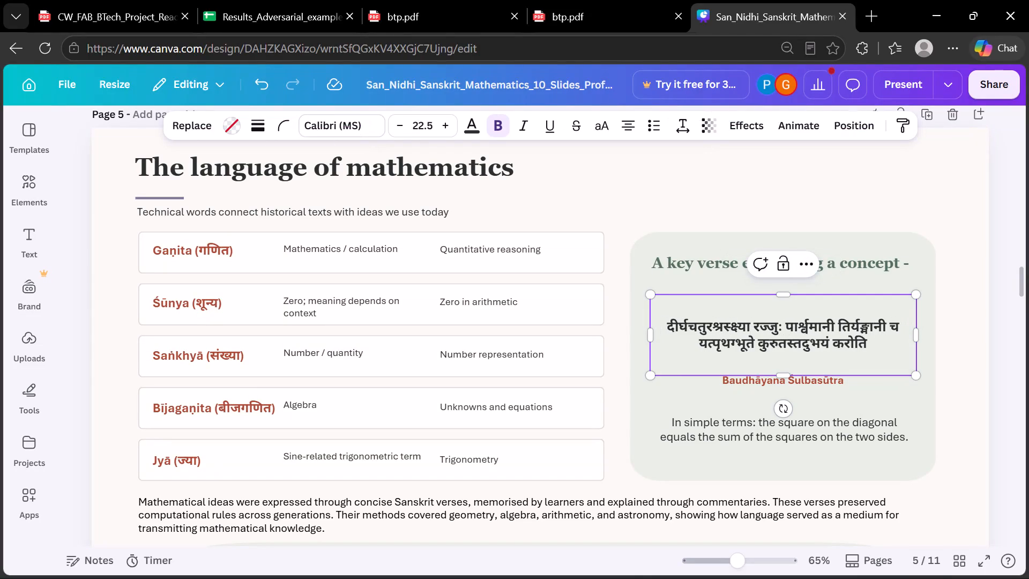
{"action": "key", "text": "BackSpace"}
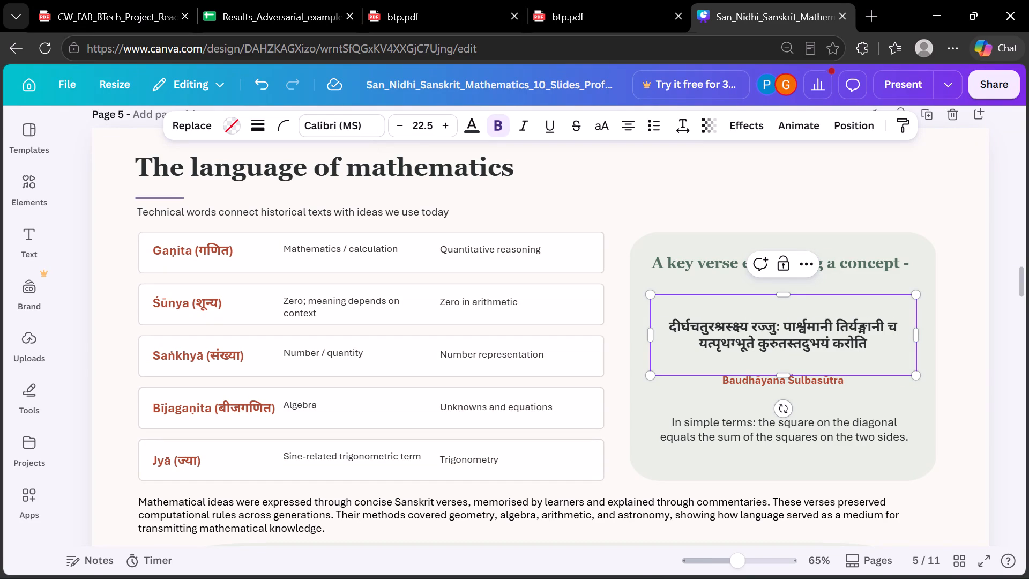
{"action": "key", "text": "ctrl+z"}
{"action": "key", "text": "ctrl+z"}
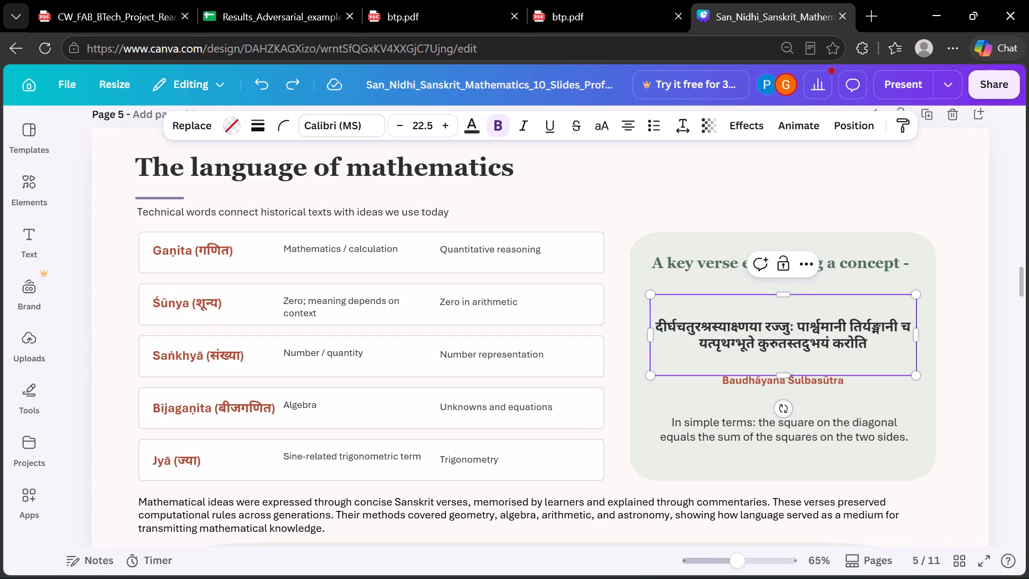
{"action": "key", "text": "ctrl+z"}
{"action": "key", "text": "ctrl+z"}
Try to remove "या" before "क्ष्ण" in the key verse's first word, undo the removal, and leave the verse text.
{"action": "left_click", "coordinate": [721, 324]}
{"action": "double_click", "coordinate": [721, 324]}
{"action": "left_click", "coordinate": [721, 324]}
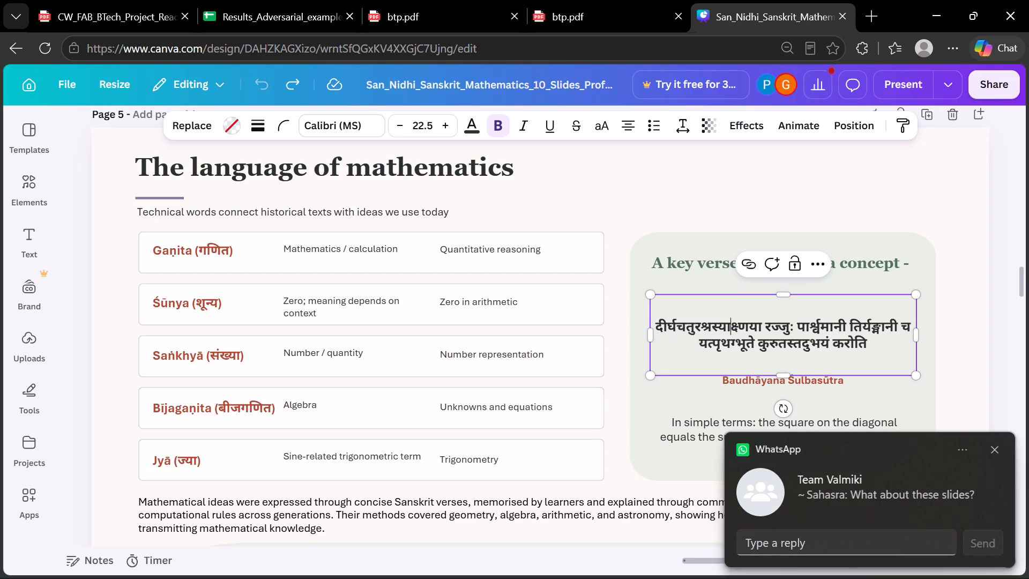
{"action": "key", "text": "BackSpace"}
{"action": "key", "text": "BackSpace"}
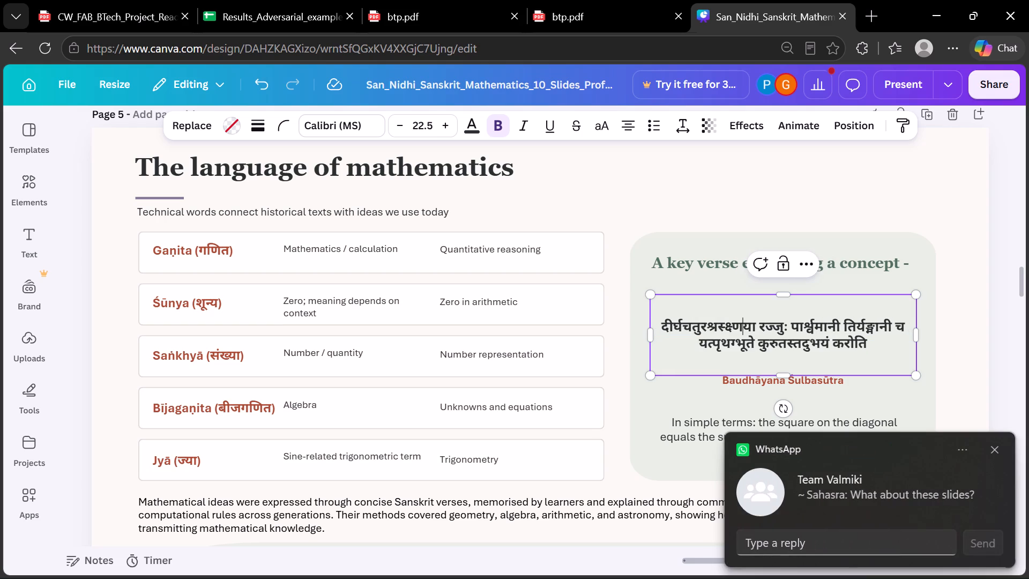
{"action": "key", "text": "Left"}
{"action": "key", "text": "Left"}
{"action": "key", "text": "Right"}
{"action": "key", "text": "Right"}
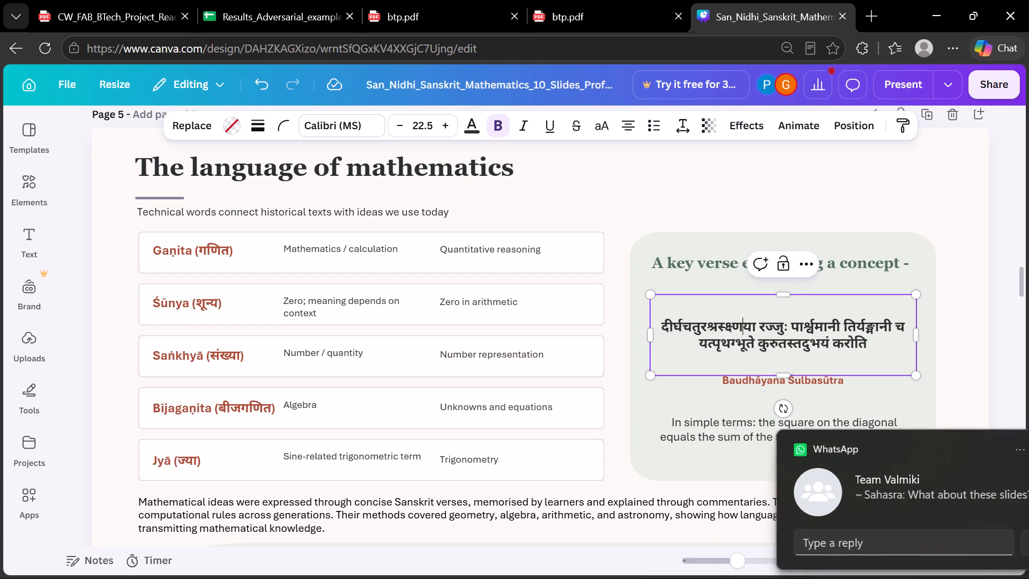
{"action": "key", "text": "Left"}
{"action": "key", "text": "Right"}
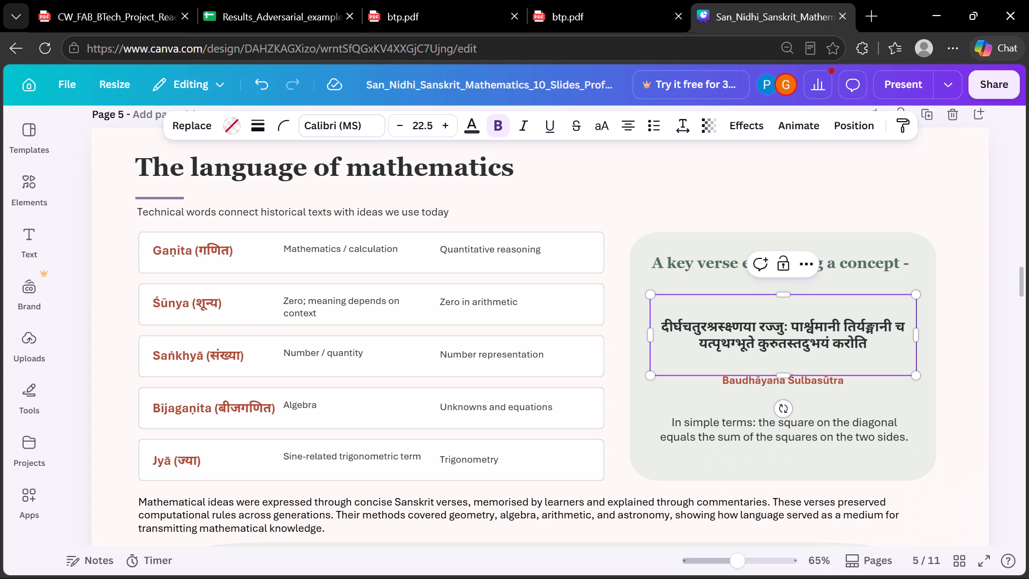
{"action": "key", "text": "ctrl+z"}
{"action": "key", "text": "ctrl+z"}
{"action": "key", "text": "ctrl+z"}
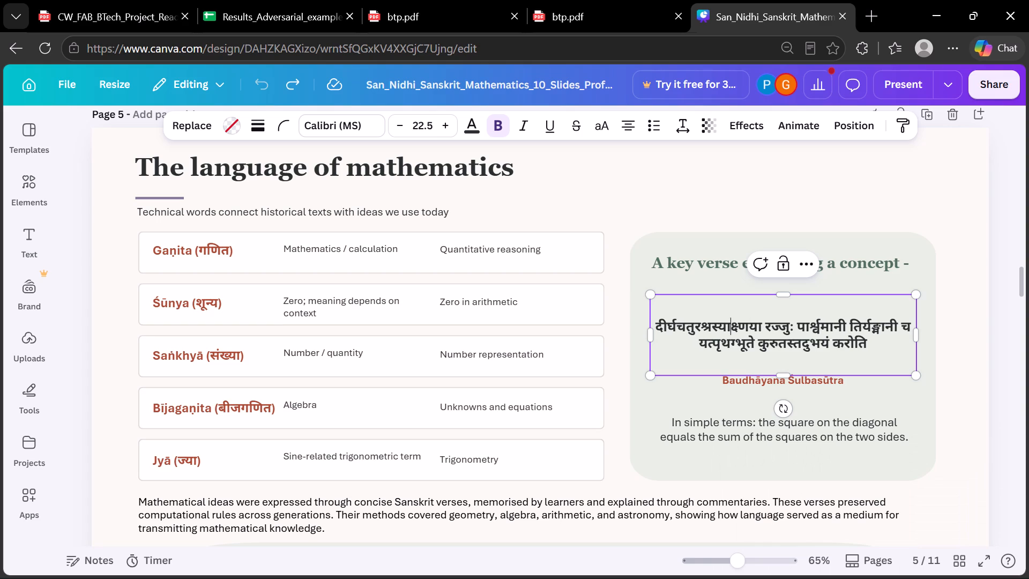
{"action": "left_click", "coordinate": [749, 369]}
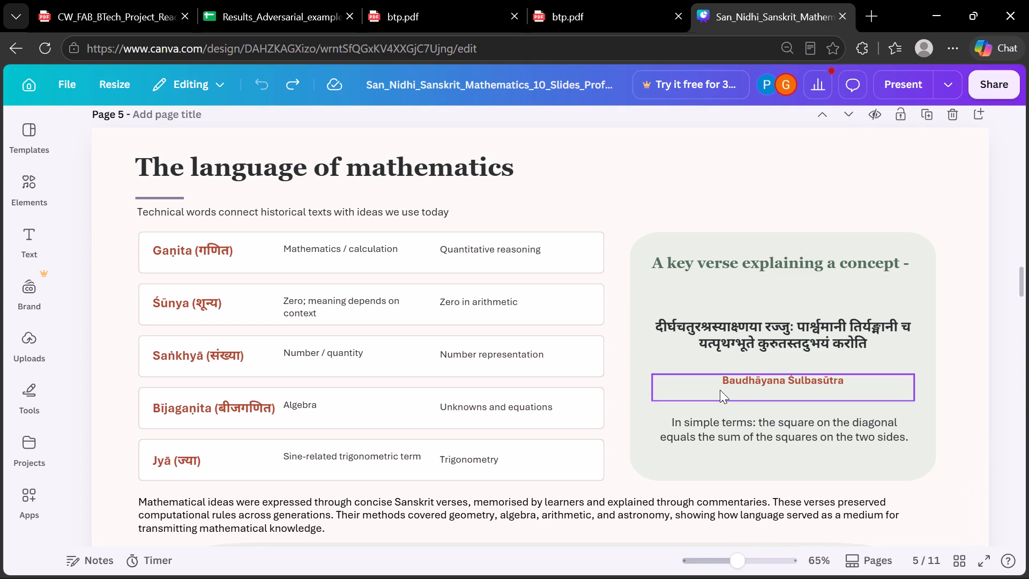
Examine the verse's plain-language explanation and the rest of slide 5, and go back to slide 4, "Mathematicians and their works".
{"action": "left_click", "coordinate": [703, 428]}
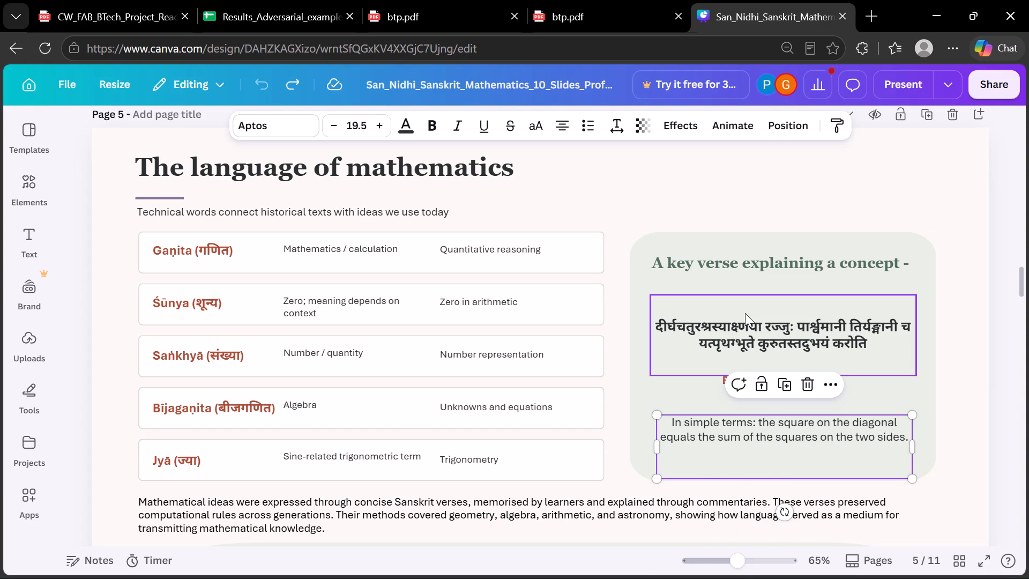
{"action": "scroll", "coordinate": [745, 313], "scroll_direction": "down", "scroll_amount": 1}
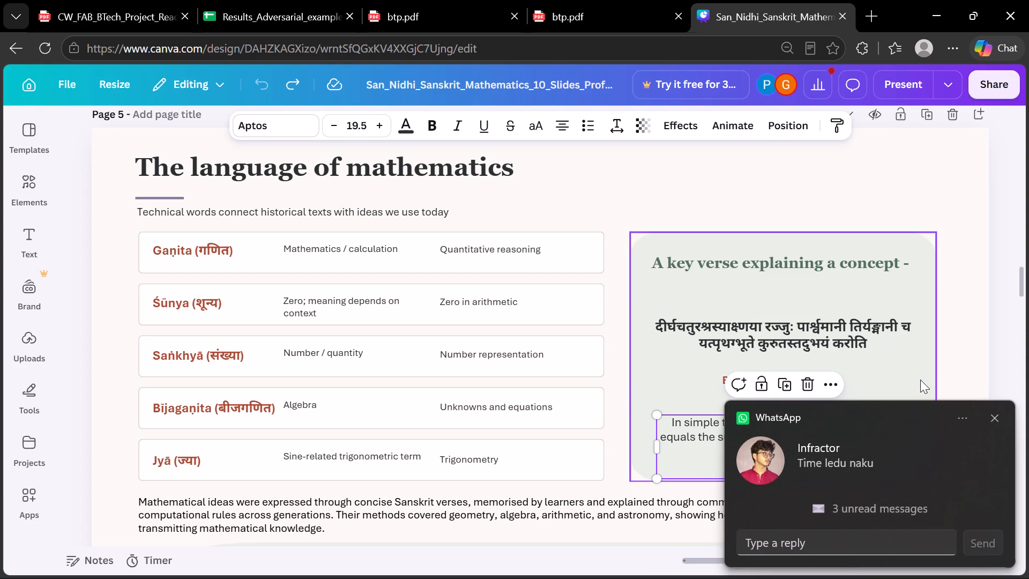
{"action": "scroll", "coordinate": [624, 377], "scroll_direction": "down", "scroll_amount": 1}
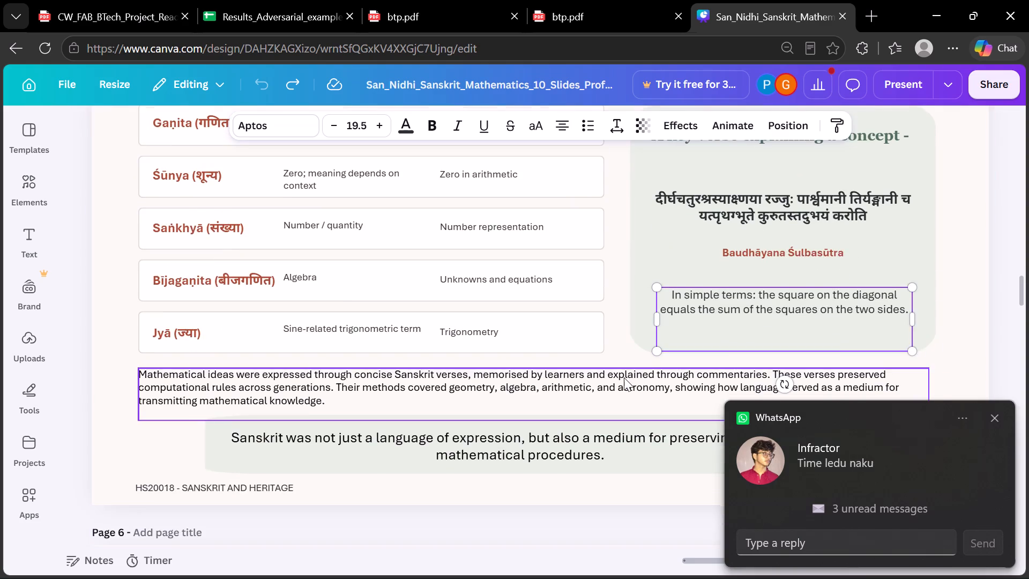
{"action": "scroll", "coordinate": [624, 377], "scroll_direction": "down", "scroll_amount": 2}
{"action": "scroll", "coordinate": [624, 377], "scroll_direction": "up", "scroll_amount": 1}
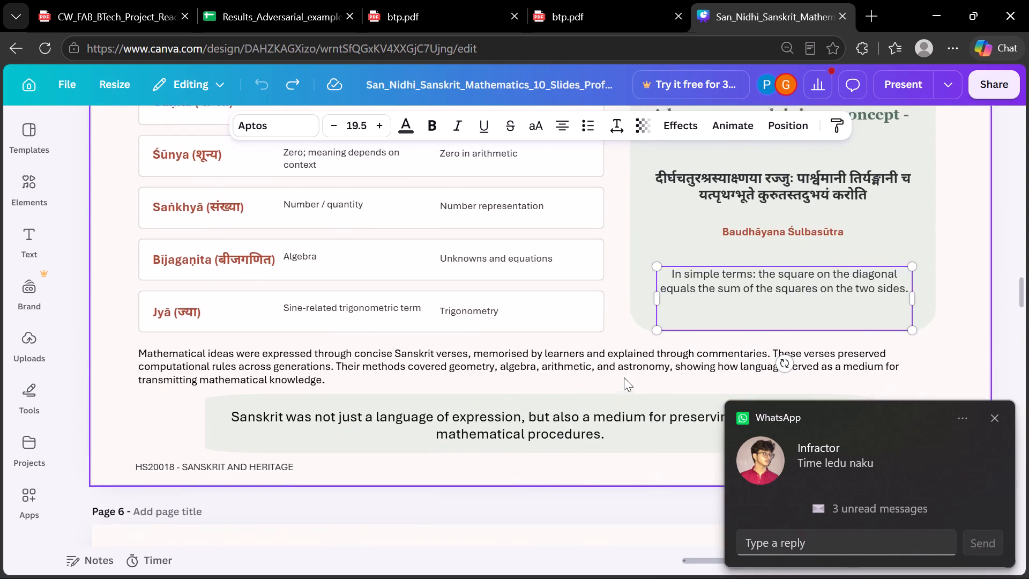
{"action": "scroll", "coordinate": [624, 377], "scroll_direction": "up", "scroll_amount": 3}
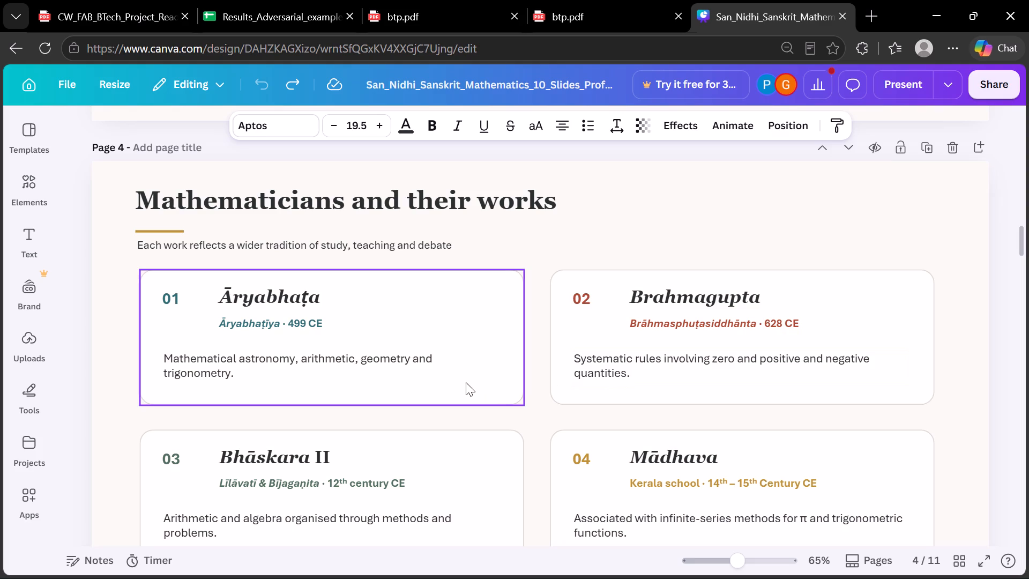
Review the opening slides again, from "Mathematicians and their works" back to the title slide and "Five major contributions".
{"action": "scroll", "coordinate": [559, 280], "scroll_direction": "up", "scroll_amount": 4}
{"action": "scroll", "coordinate": [559, 280], "scroll_direction": "down", "scroll_amount": 1}
{"action": "scroll", "coordinate": [559, 280], "scroll_direction": "up", "scroll_amount": 2}
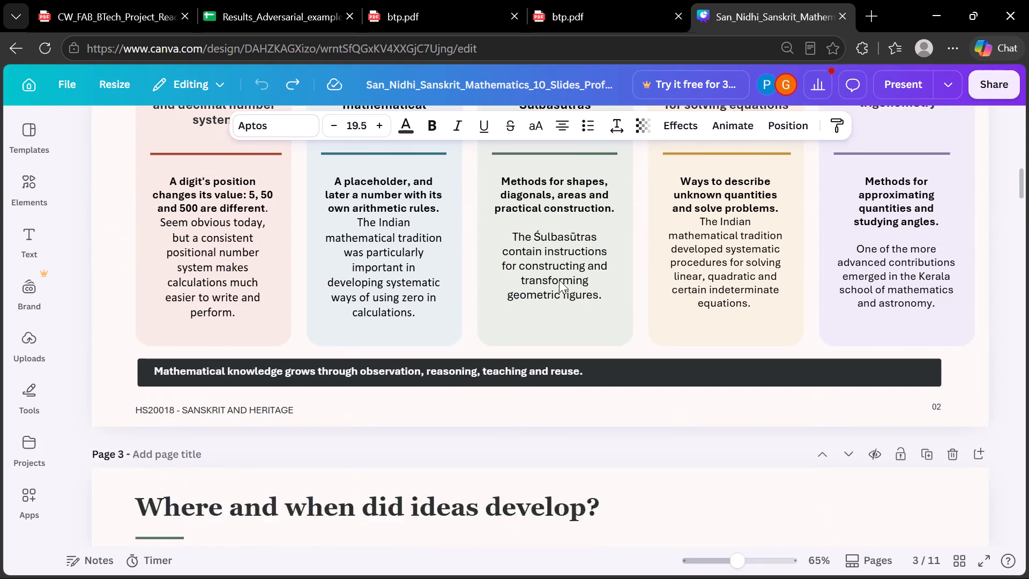
{"action": "scroll", "coordinate": [559, 280], "scroll_direction": "up", "scroll_amount": 2}
{"action": "scroll", "coordinate": [559, 280], "scroll_direction": "down", "scroll_amount": 2}
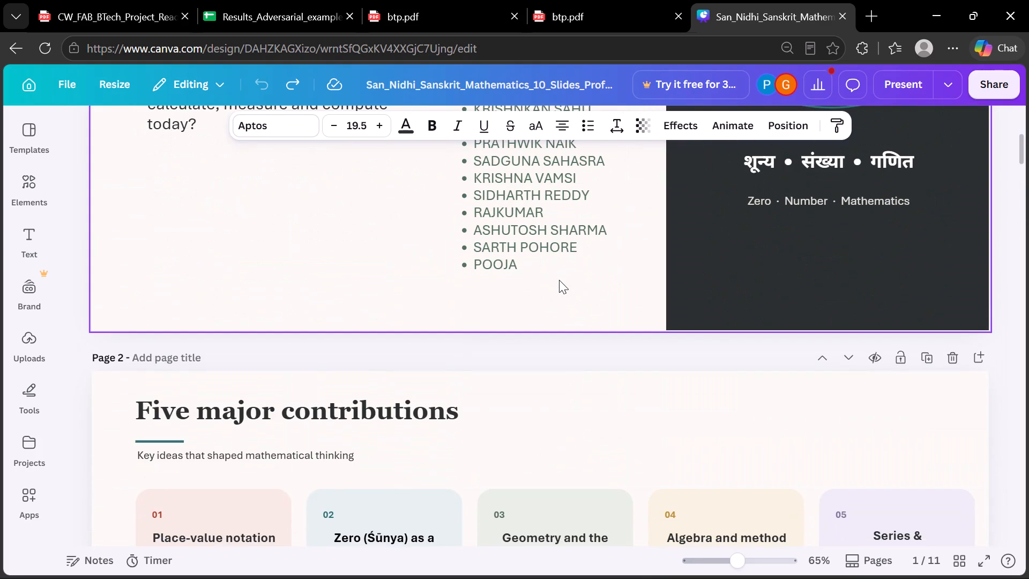
{"action": "scroll", "coordinate": [559, 280], "scroll_direction": "down", "scroll_amount": 1}
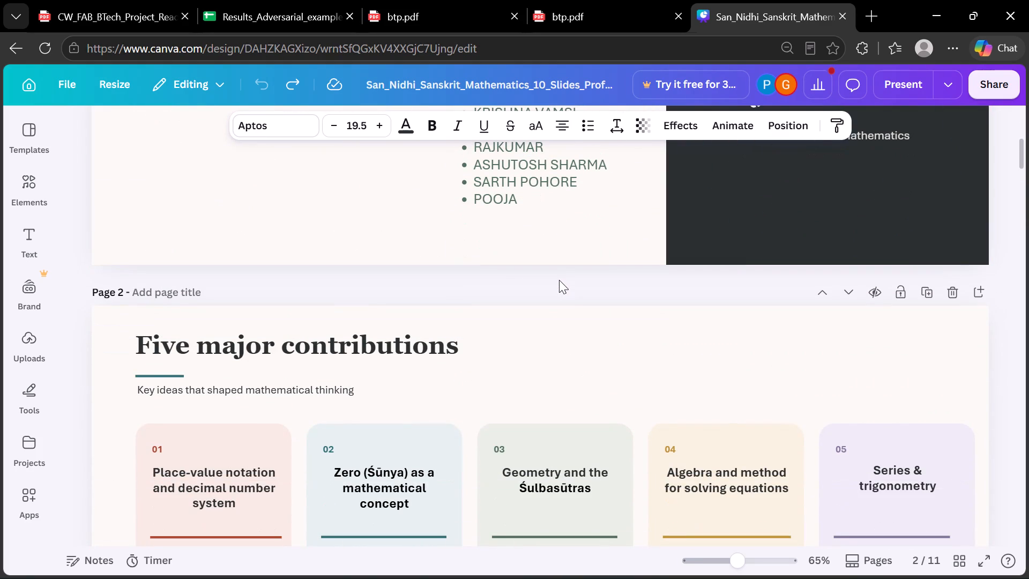
Look through the middle slides, from "Five major contributions" past the Parampara Framework slide toward "International impact".
{"action": "scroll", "coordinate": [559, 280], "scroll_direction": "down", "scroll_amount": 8}
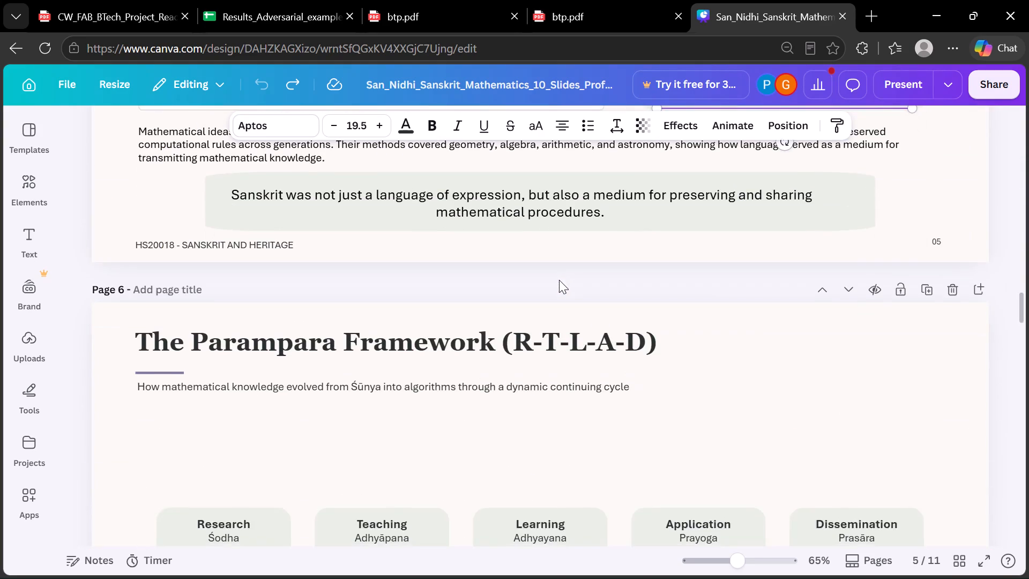
{"action": "scroll", "coordinate": [559, 280], "scroll_direction": "down", "scroll_amount": 6}
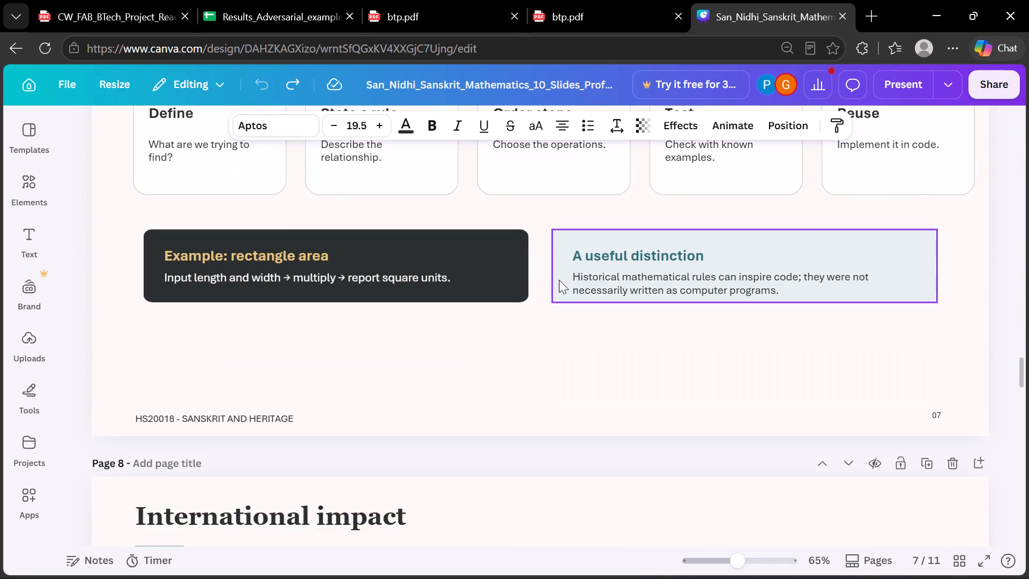
{"action": "scroll", "coordinate": [559, 280], "scroll_direction": "down", "scroll_amount": 3}
{"action": "scroll", "coordinate": [559, 280], "scroll_direction": "up", "scroll_amount": 2}
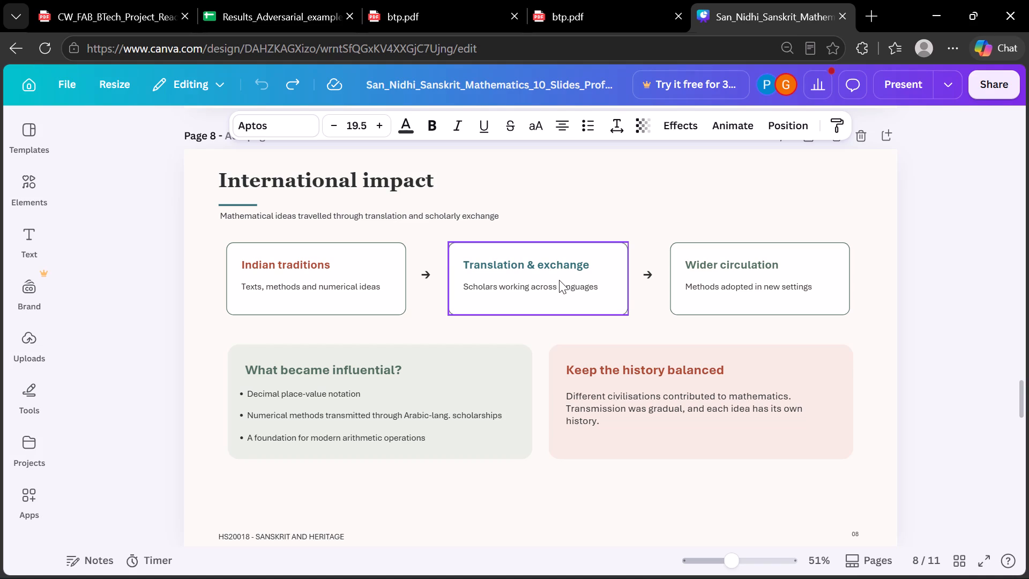
Review slide 9, "One knowledge system, many applications", and look back through the preceding slides to "The language of mathematics".
{"action": "scroll", "coordinate": [559, 280], "scroll_direction": "down", "scroll_amount": 4}
{"action": "scroll", "coordinate": [559, 280], "scroll_direction": "up", "scroll_amount": 1}
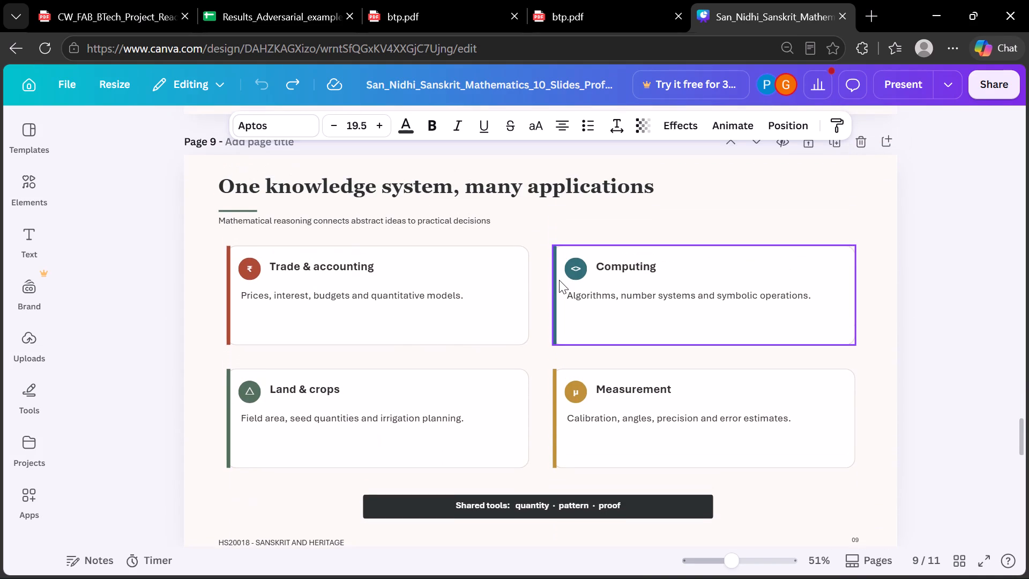
{"action": "scroll", "coordinate": [559, 280], "scroll_direction": "up", "scroll_amount": 2}
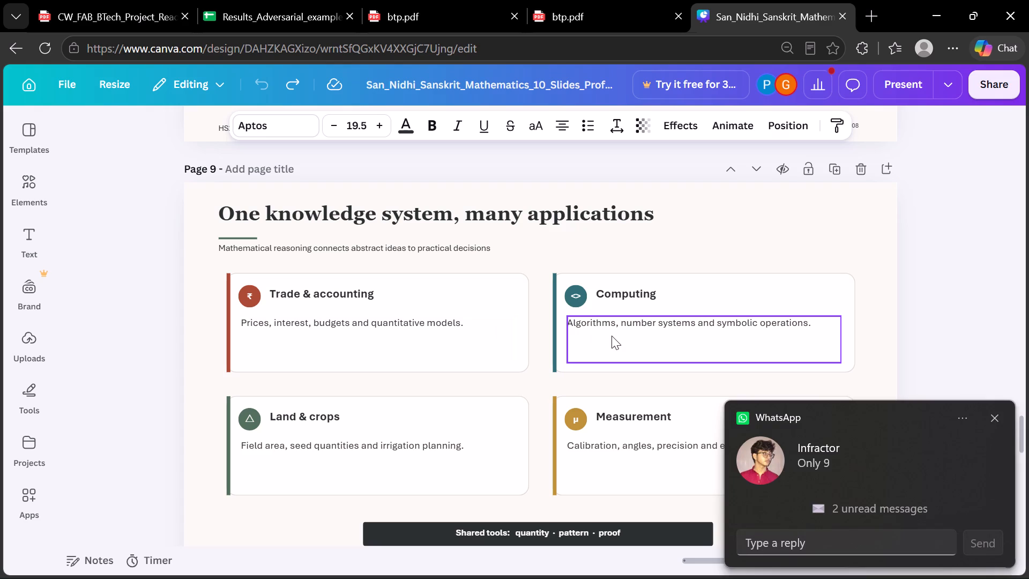
{"action": "scroll", "coordinate": [612, 336], "scroll_direction": "up", "scroll_amount": 2}
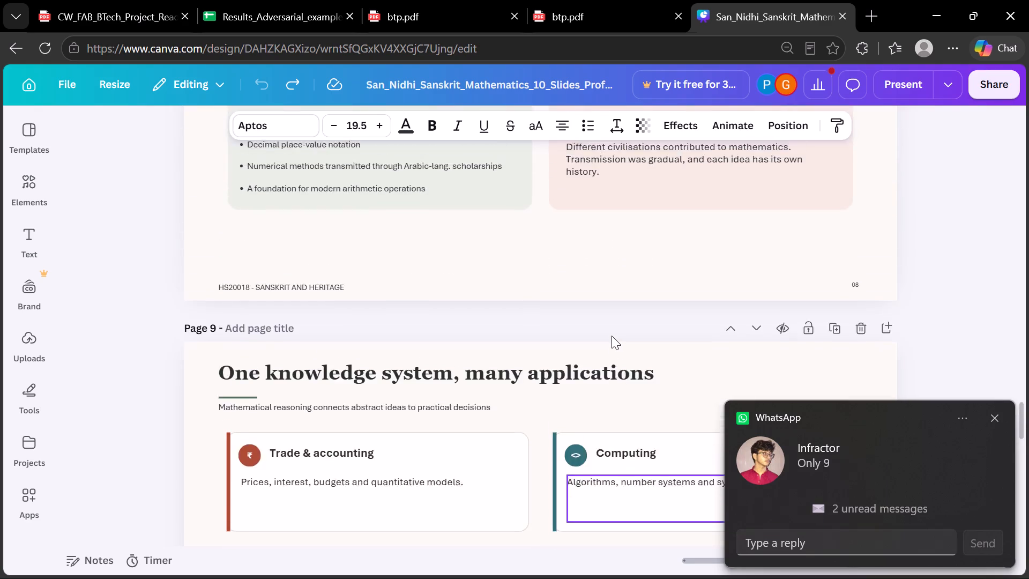
{"action": "scroll", "coordinate": [612, 336], "scroll_direction": "up", "scroll_amount": 5}
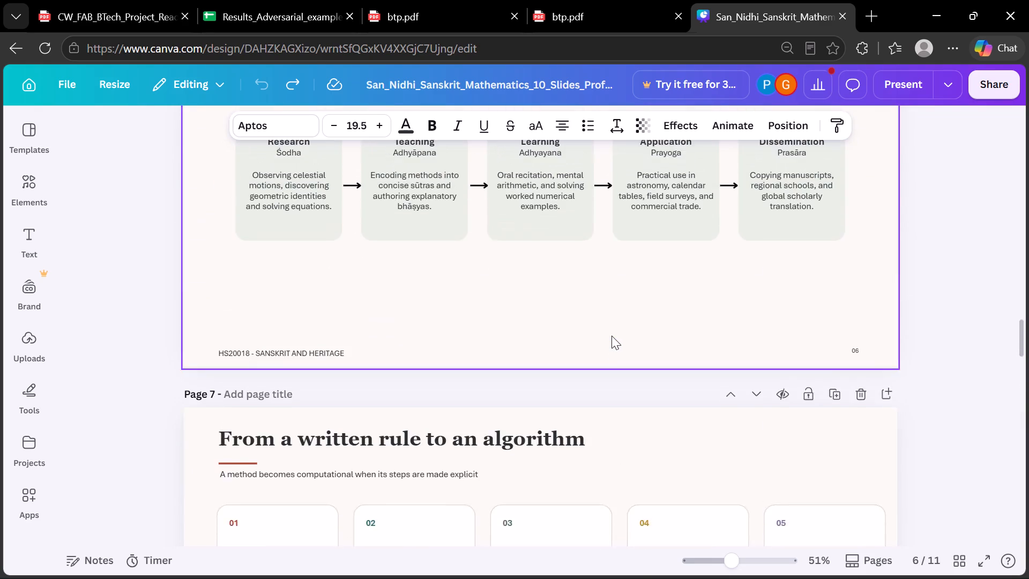
{"action": "scroll", "coordinate": [612, 336], "scroll_direction": "up", "scroll_amount": 4}
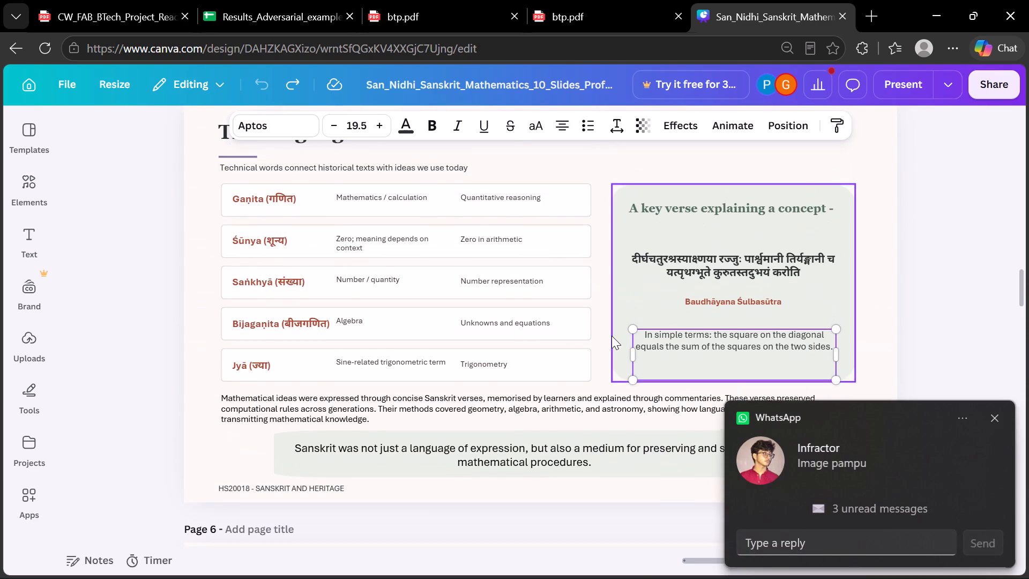
{"action": "scroll", "coordinate": [612, 336], "scroll_direction": "up", "scroll_amount": 2}
Examine slide 6, "The Parampara Framework (R-T-L-A-D)", and its five stages from Research to Dissemination.
{"action": "scroll", "coordinate": [612, 336], "scroll_direction": "down", "scroll_amount": 1}
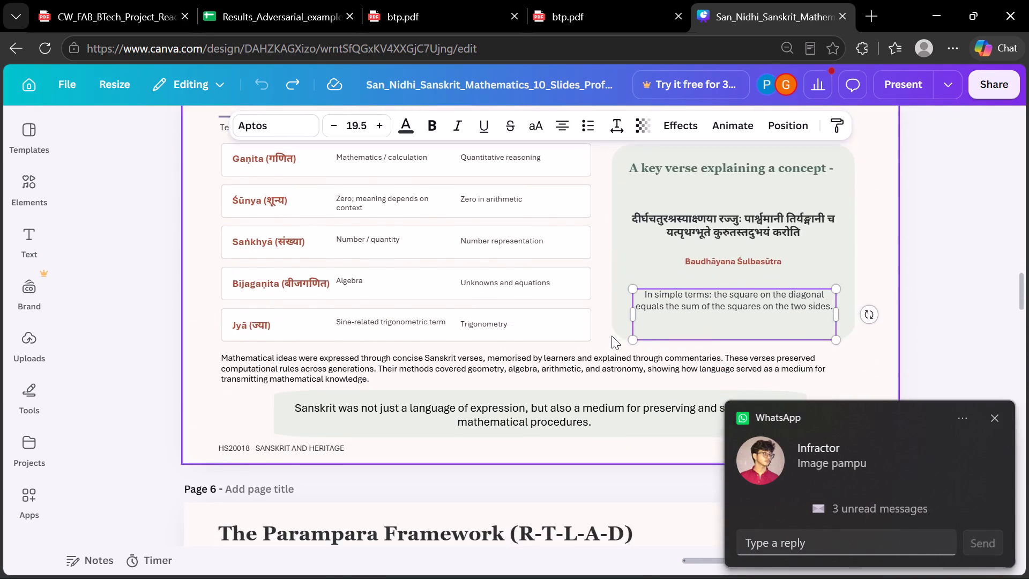
{"action": "scroll", "coordinate": [612, 336], "scroll_direction": "down", "scroll_amount": 2}
{"action": "scroll", "coordinate": [612, 336], "scroll_direction": "up", "scroll_amount": 1}
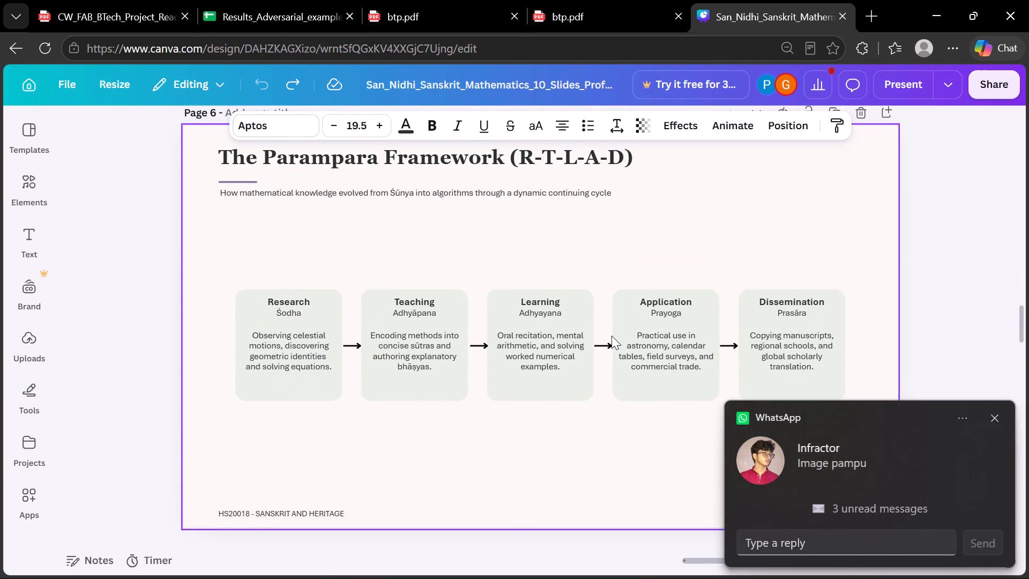
{"action": "scroll", "coordinate": [612, 336], "scroll_direction": "up", "scroll_amount": 2}
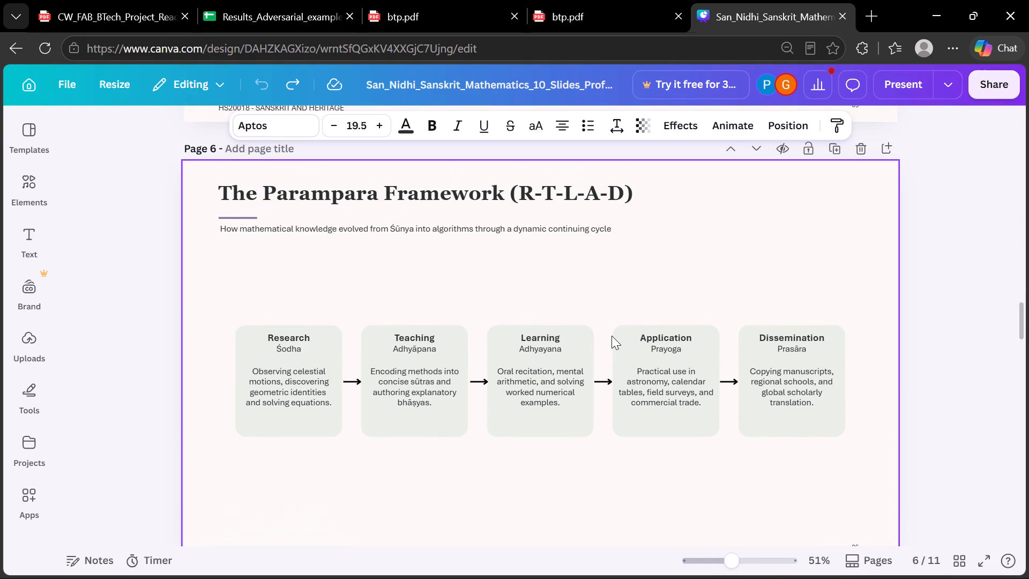
{"action": "scroll", "coordinate": [612, 336], "scroll_direction": "up", "scroll_amount": 1}
{"action": "scroll", "coordinate": [612, 336], "scroll_direction": "down", "scroll_amount": 1}
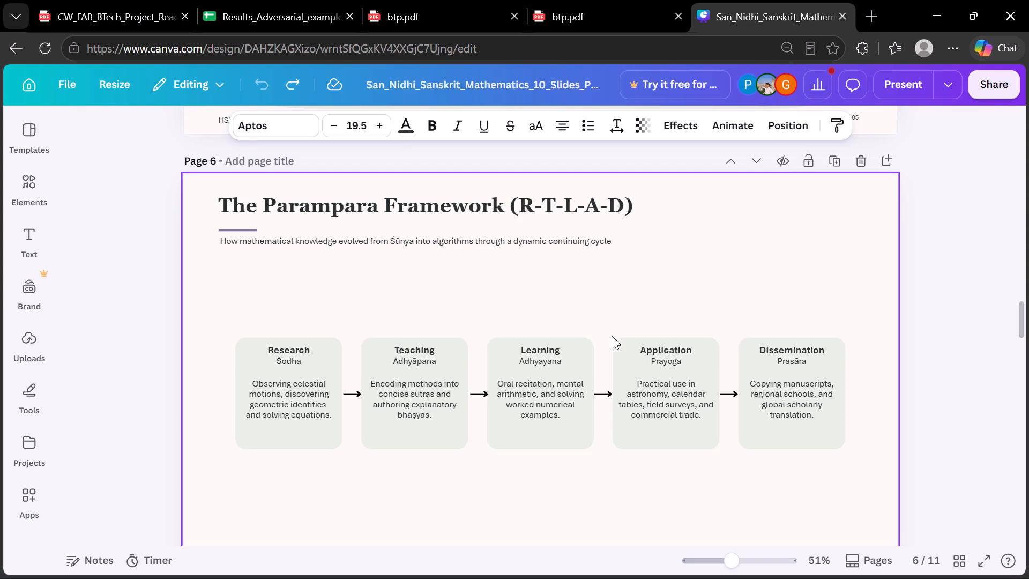
Go through the deck again from the Parampara Framework slide to the conclusion slide with its observations and references.
{"action": "scroll", "coordinate": [613, 296], "scroll_direction": "down", "scroll_amount": 5}
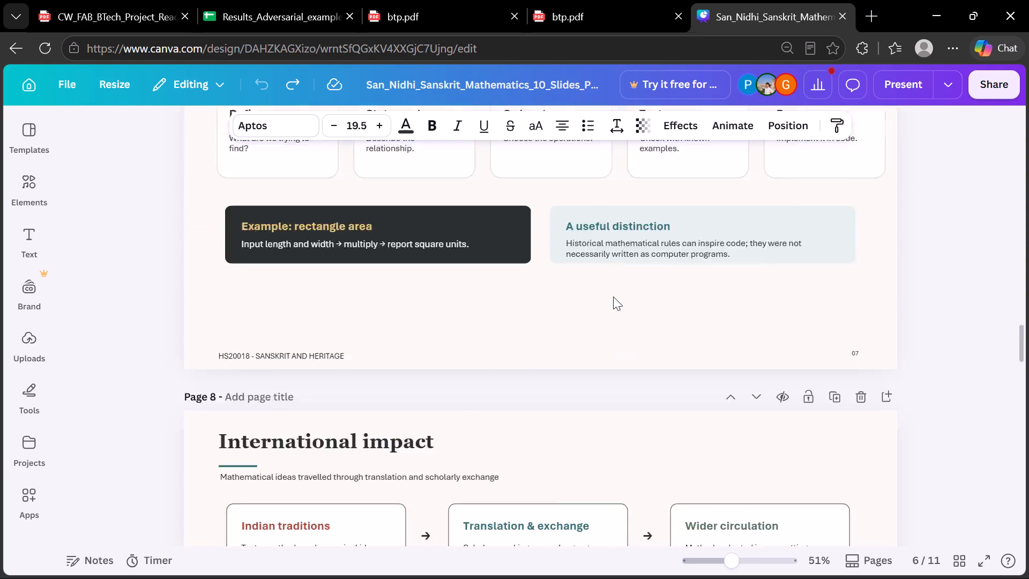
{"action": "scroll", "coordinate": [613, 296], "scroll_direction": "down", "scroll_amount": 7}
{"action": "scroll", "coordinate": [613, 296], "scroll_direction": "up", "scroll_amount": 4}
{"action": "scroll", "coordinate": [613, 296], "scroll_direction": "down", "scroll_amount": 2}
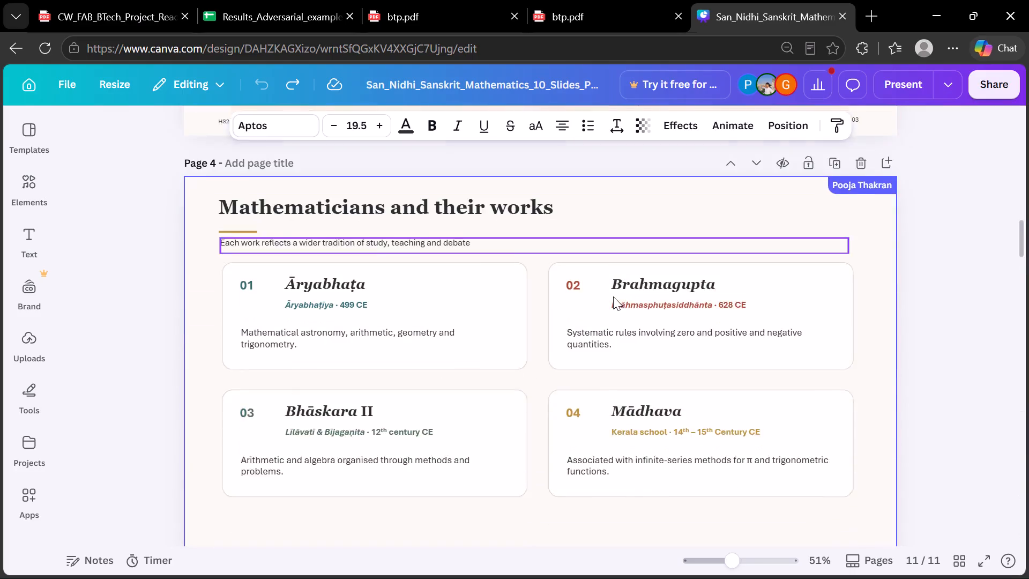
{"action": "scroll", "coordinate": [613, 296], "scroll_direction": "down", "scroll_amount": 10}
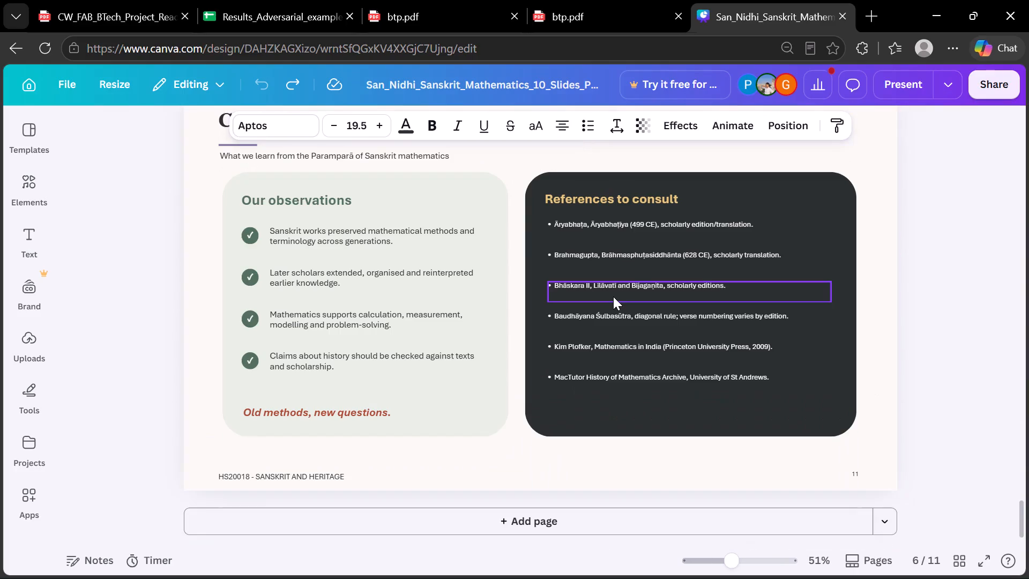
{"action": "scroll", "coordinate": [467, 355], "scroll_direction": "down", "scroll_amount": 8}
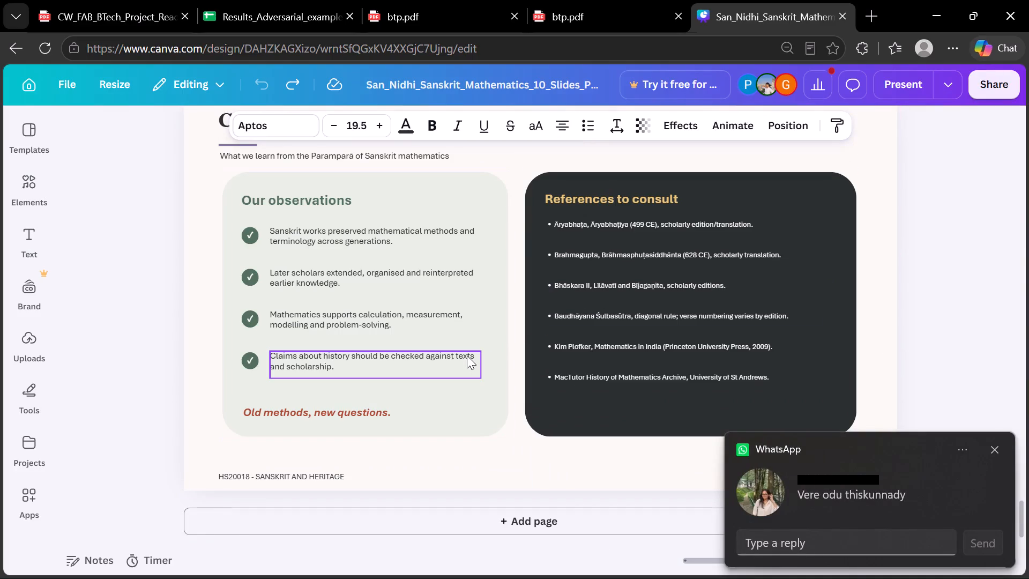
{"action": "scroll", "coordinate": [467, 355], "scroll_direction": "down", "scroll_amount": 1}
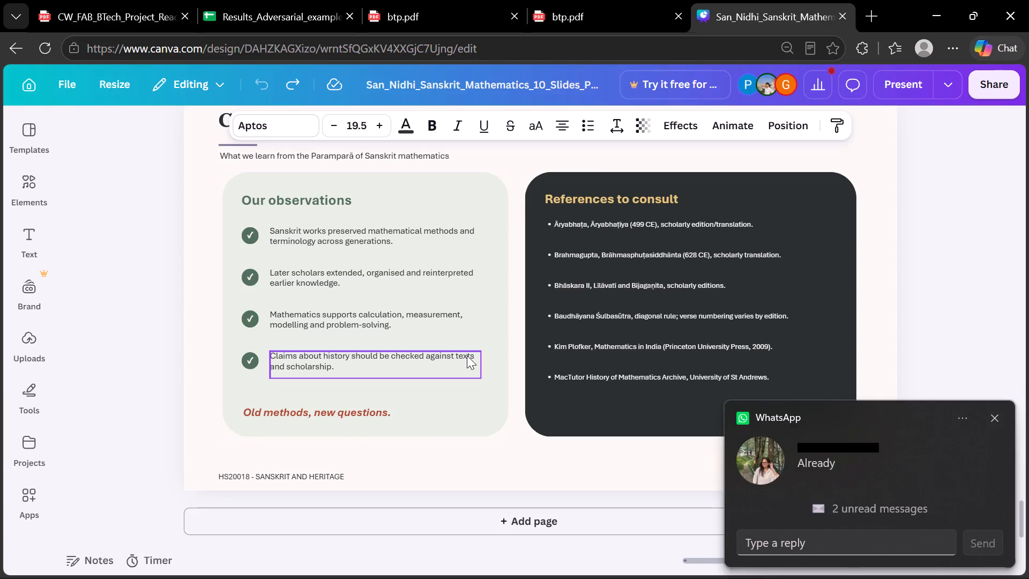
Look back from the conclusion slide through "Future research and fun facts" to the bottom of slide 9.
{"action": "scroll", "coordinate": [396, 333], "scroll_direction": "up", "scroll_amount": 1}
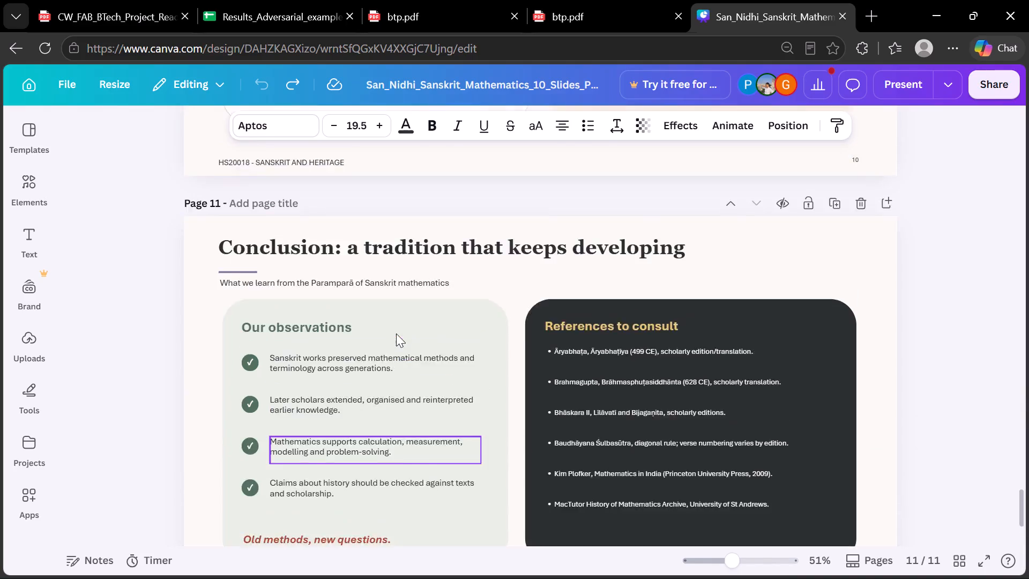
{"action": "scroll", "coordinate": [396, 333], "scroll_direction": "up", "scroll_amount": 3}
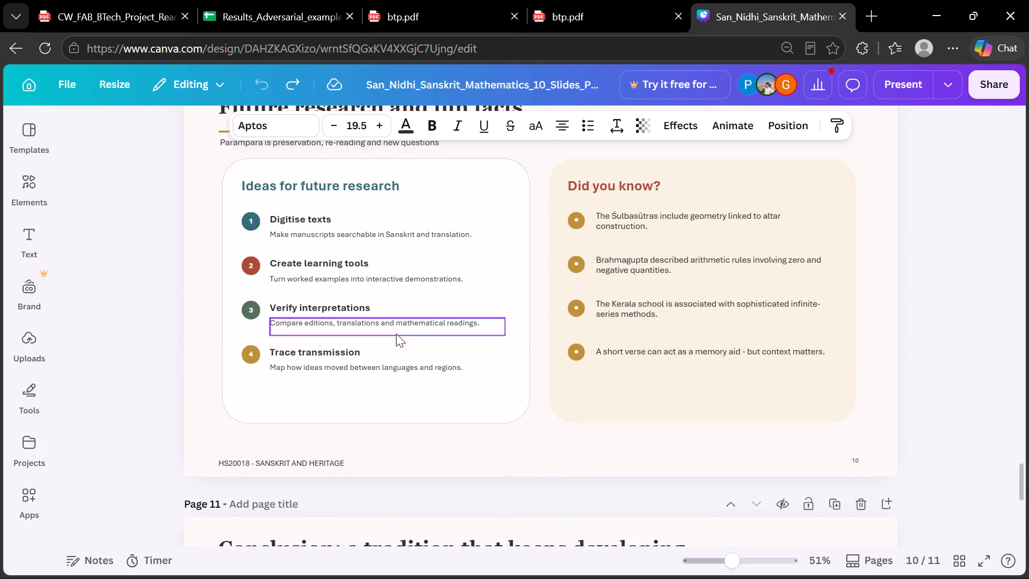
{"action": "scroll", "coordinate": [396, 333], "scroll_direction": "up", "scroll_amount": 2}
{"action": "scroll", "coordinate": [396, 333], "scroll_direction": "down", "scroll_amount": 2}
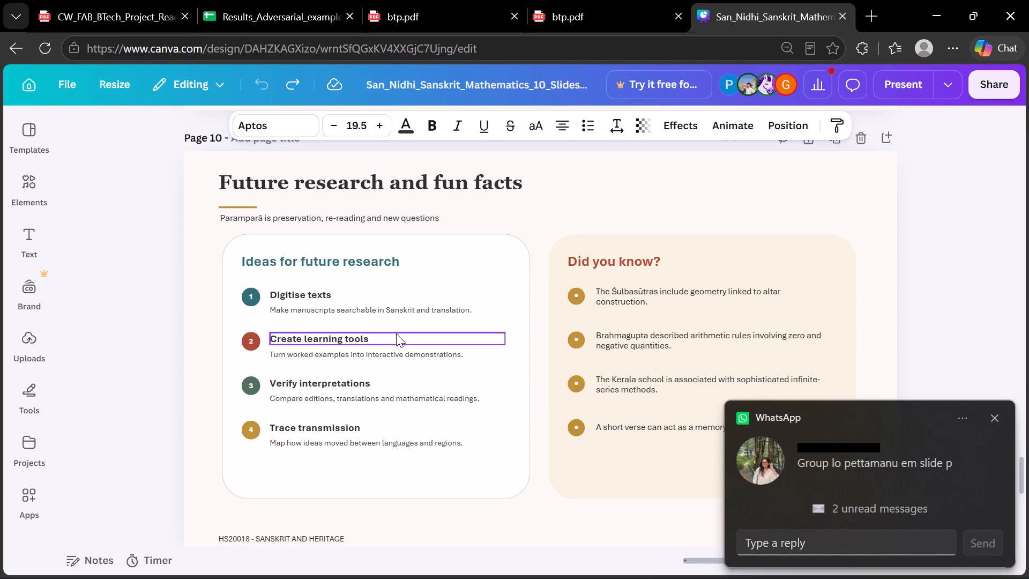
{"action": "scroll", "coordinate": [382, 212], "scroll_direction": "up", "scroll_amount": 2}
{"action": "right_click", "coordinate": [382, 212]}
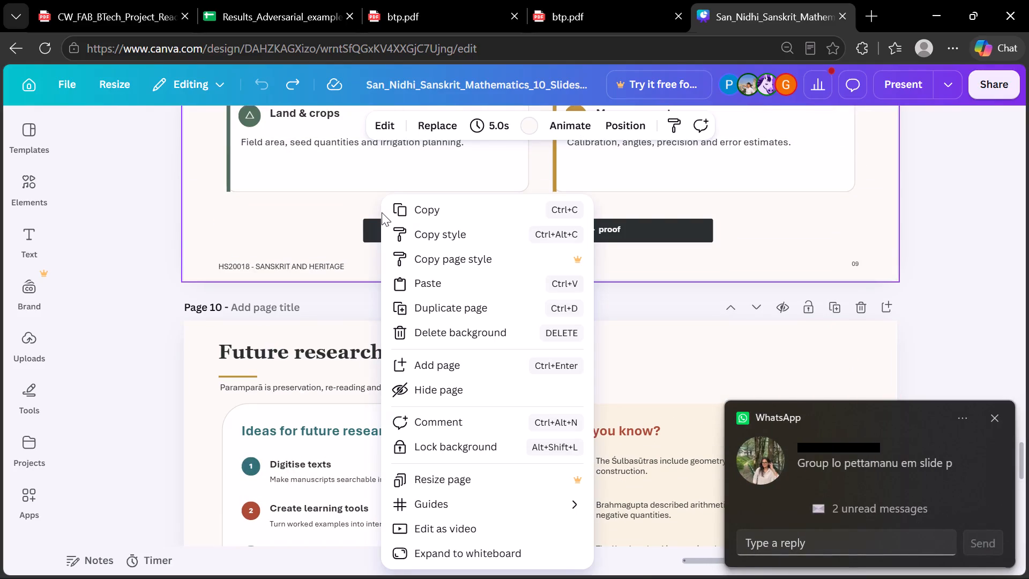
Dismiss the open options and review slides 10 back to 7 at a smaller zoom, inspecting slide 9's Measurement text.
{"action": "left_click", "coordinate": [608, 321]}
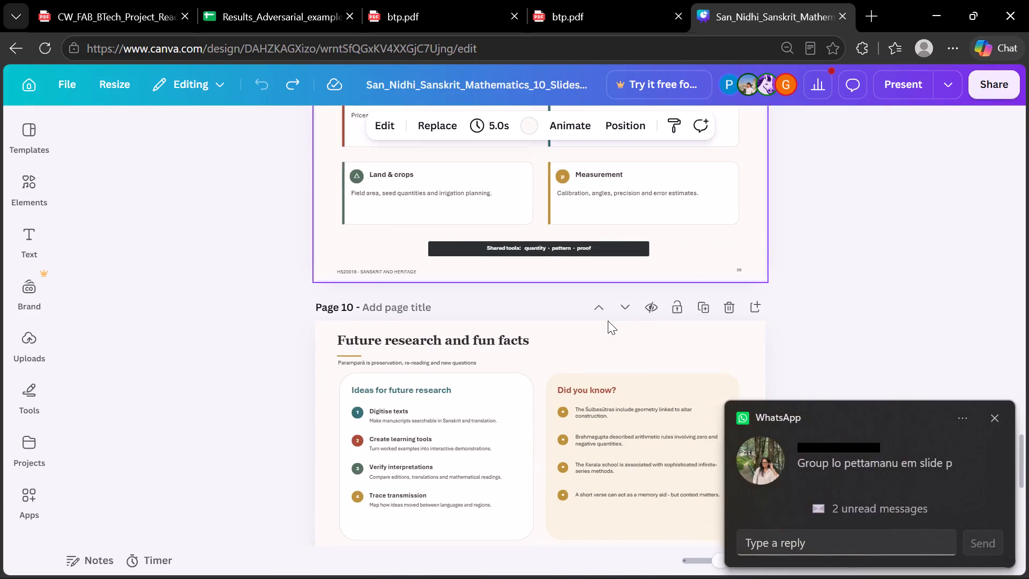
{"action": "scroll", "coordinate": [608, 321], "scroll_direction": "up", "scroll_amount": 1}
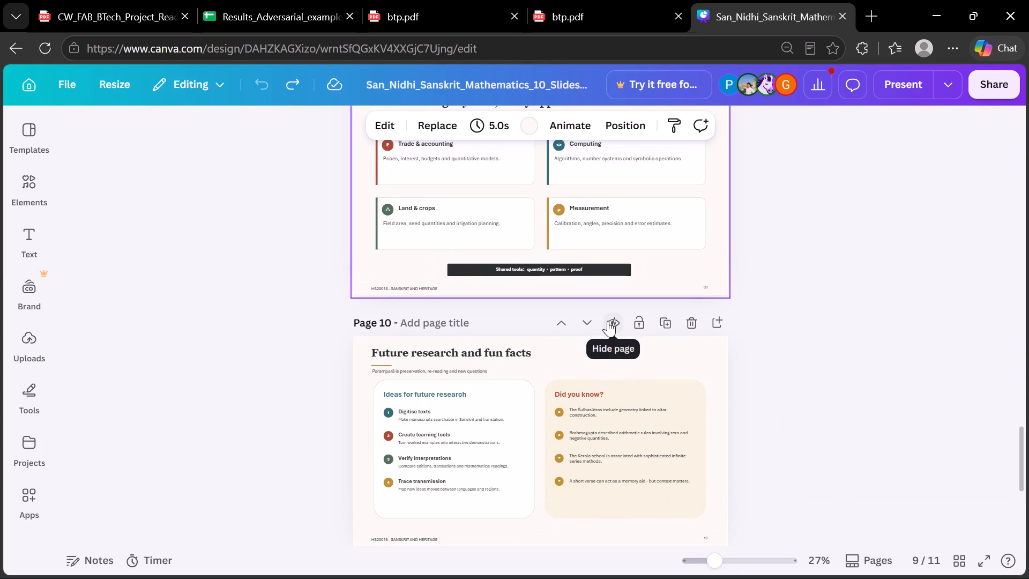
{"action": "scroll", "coordinate": [608, 321], "scroll_direction": "up", "scroll_amount": 1}
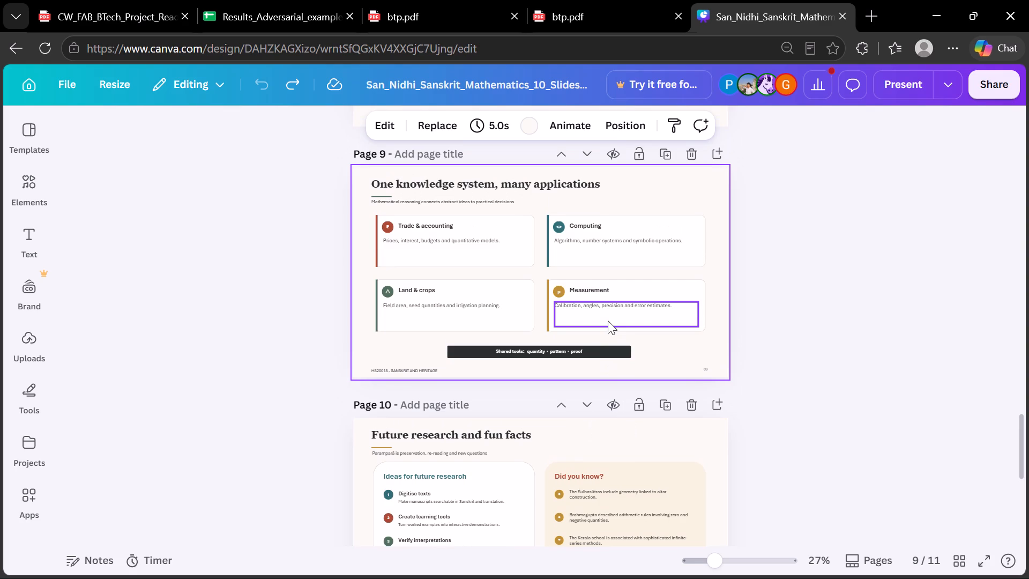
{"action": "left_click", "coordinate": [608, 321]}
{"action": "left_click", "coordinate": [608, 321]}
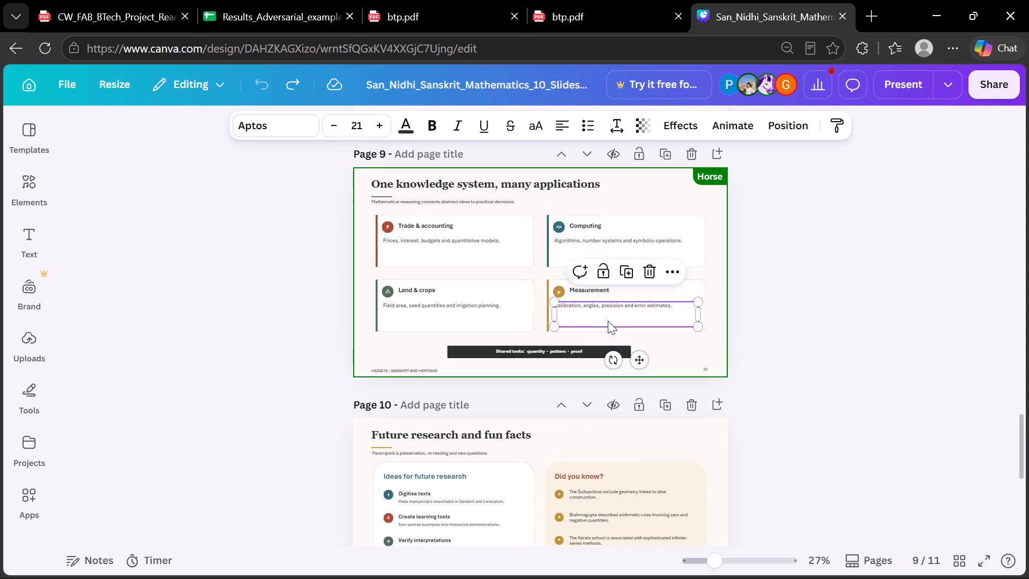
{"action": "scroll", "coordinate": [633, 278], "scroll_direction": "up", "scroll_amount": 2}
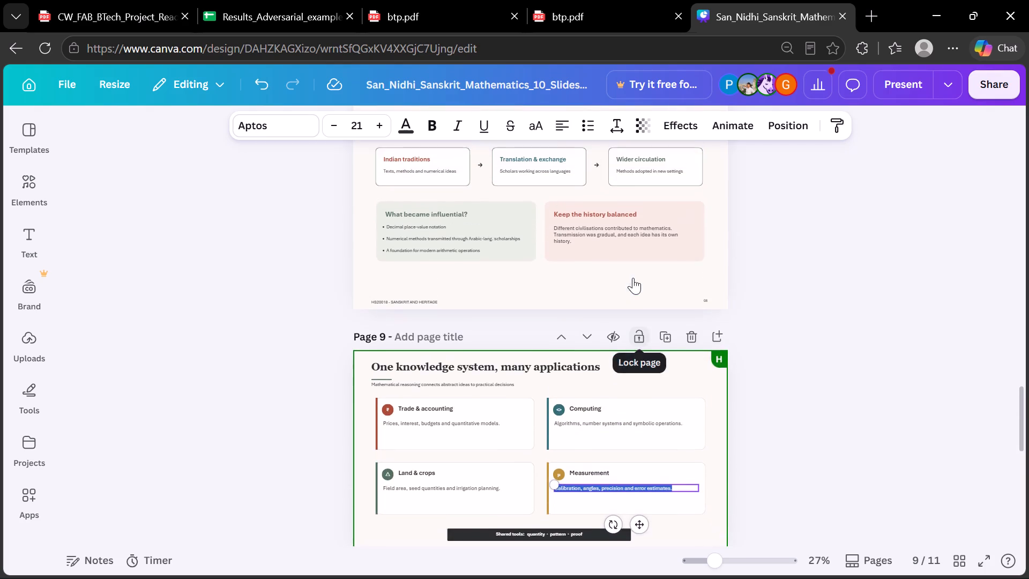
{"action": "scroll", "coordinate": [633, 278], "scroll_direction": "up", "scroll_amount": 3}
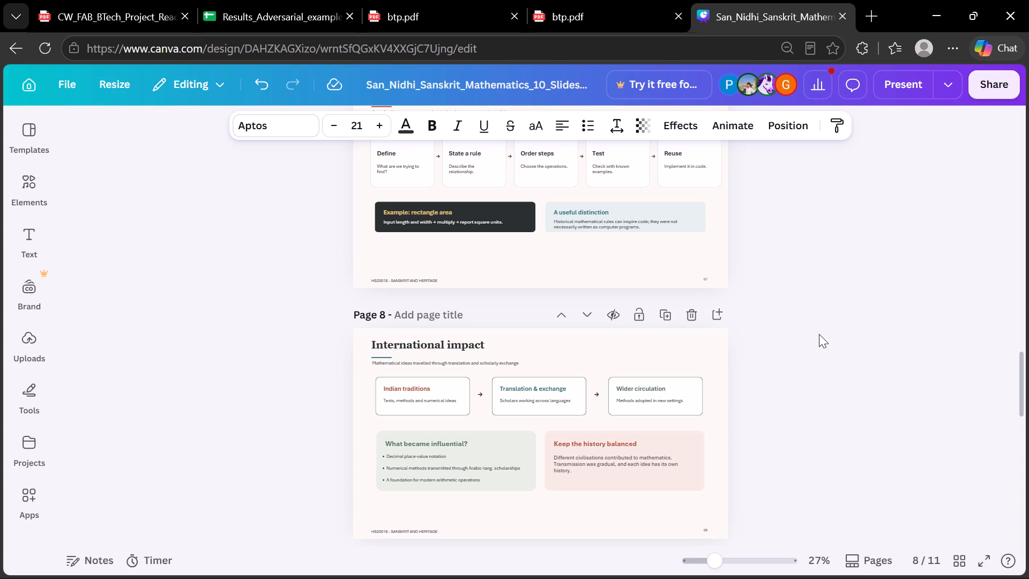
Review the closing slides through the conclusion, and return to slide 9, "One knowledge system, many applications", clearing its text selection.
{"action": "scroll", "coordinate": [819, 334], "scroll_direction": "down", "scroll_amount": 7}
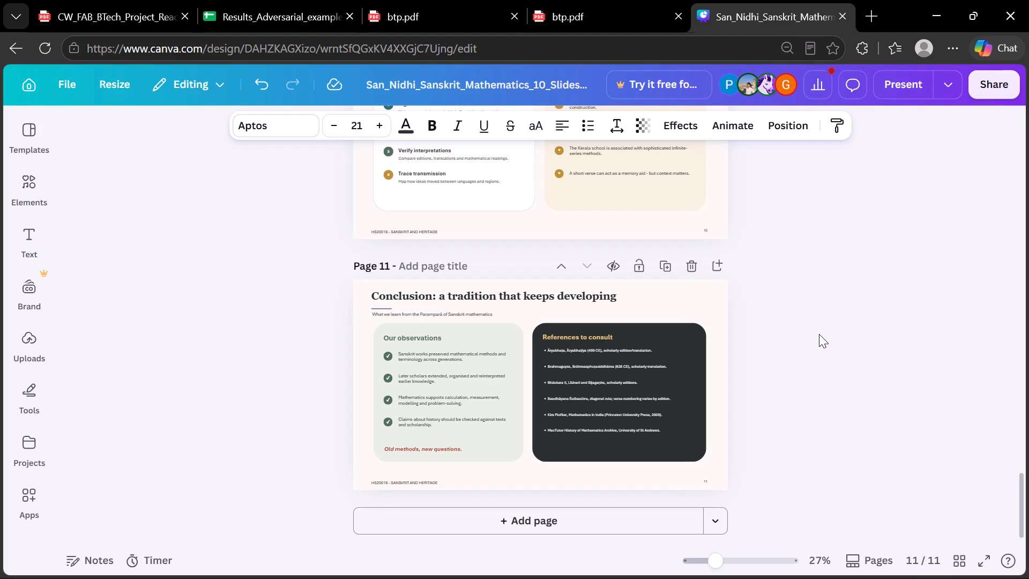
{"action": "scroll", "coordinate": [819, 334], "scroll_direction": "up", "scroll_amount": 5}
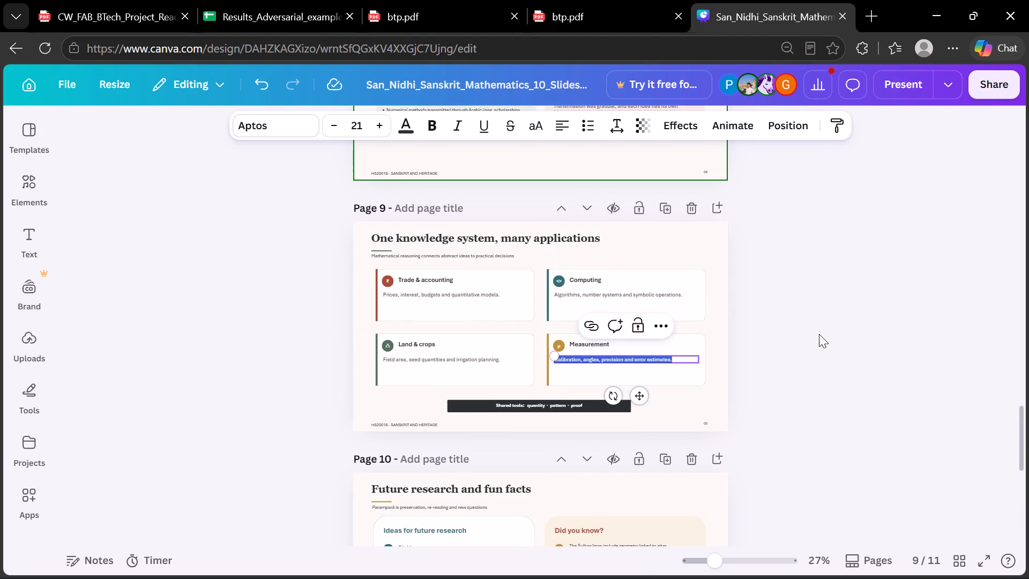
{"action": "scroll", "coordinate": [819, 334], "scroll_direction": "up", "scroll_amount": 1}
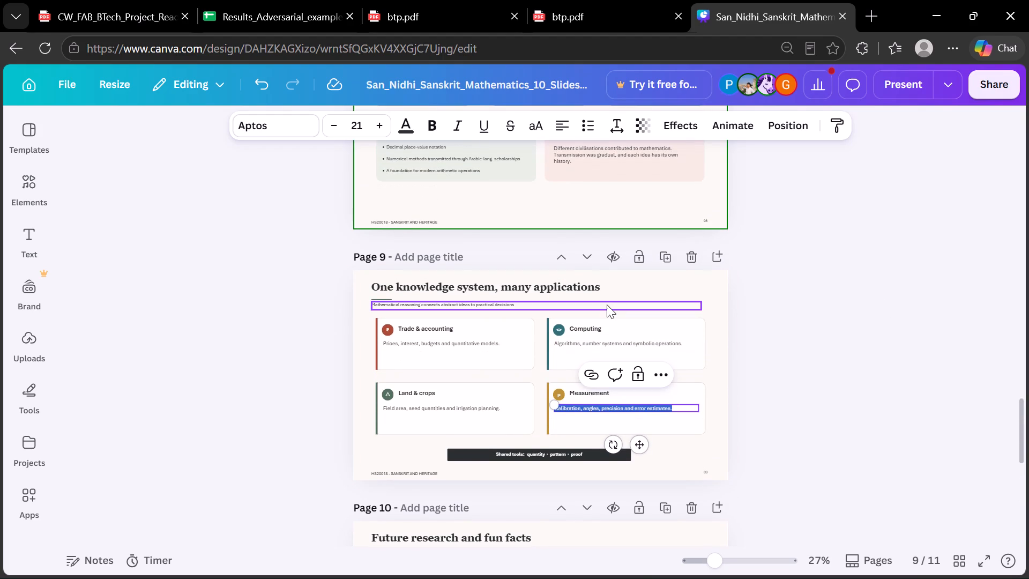
{"action": "left_click", "coordinate": [607, 305]}
{"action": "left_click", "coordinate": [713, 362]}
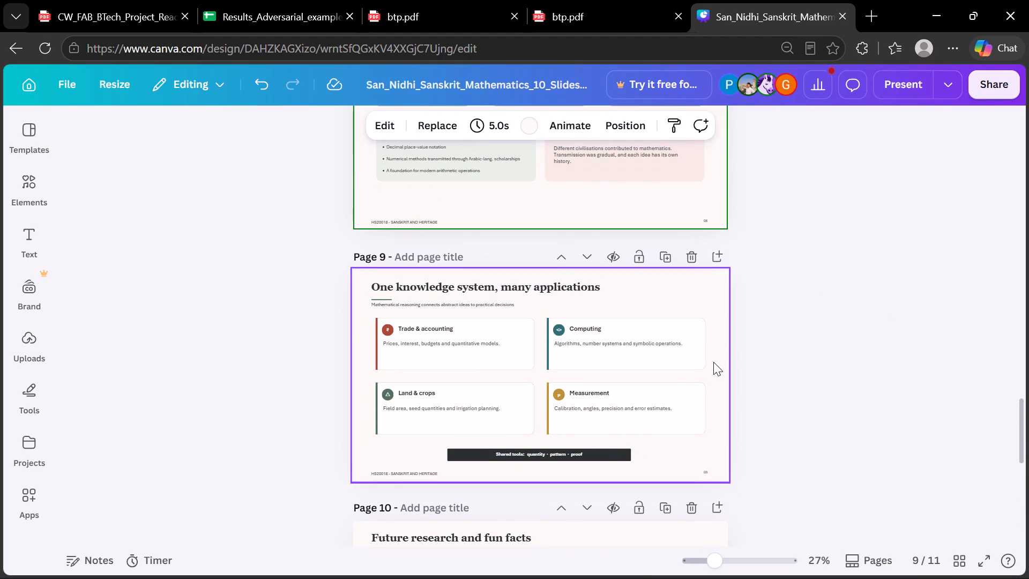
{"action": "left_click", "coordinate": [713, 362]}
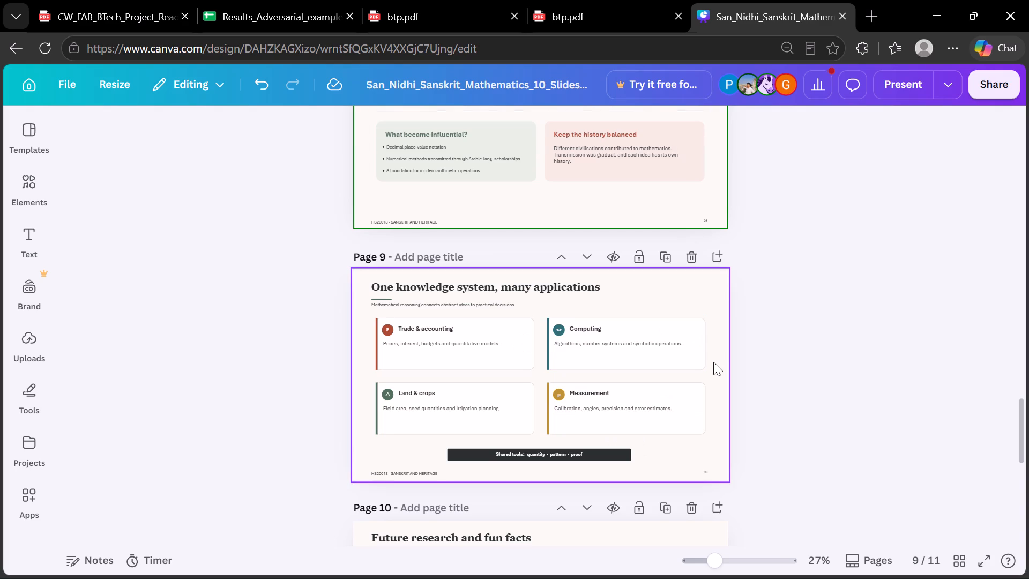
Capture a screenshot of slide 5, "The language of mathematics", with the Snipping Tool.
{"action": "scroll", "coordinate": [713, 362], "scroll_direction": "up", "scroll_amount": 6}
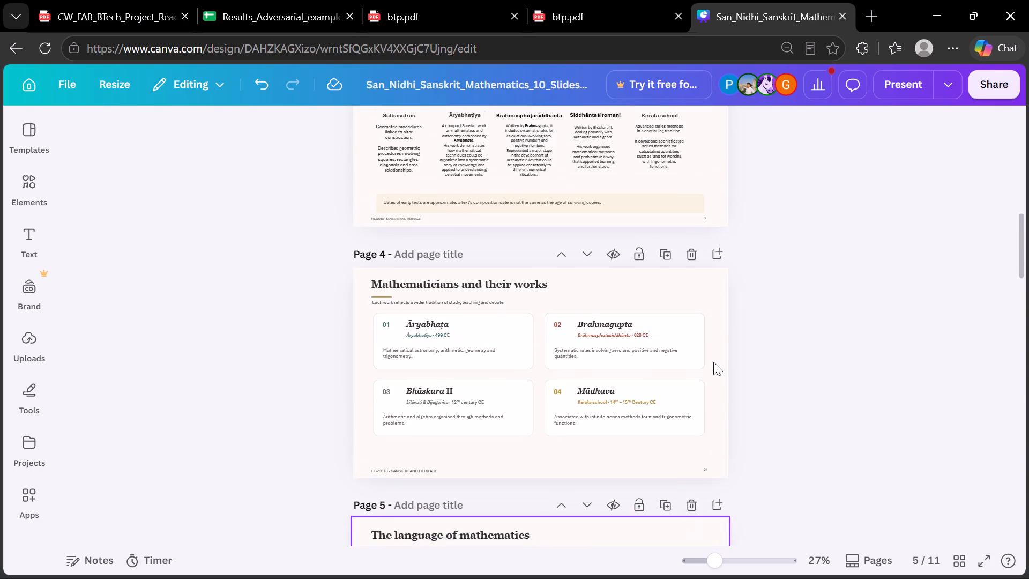
{"action": "scroll", "coordinate": [713, 362], "scroll_direction": "up", "scroll_amount": 1}
{"action": "scroll", "coordinate": [713, 362], "scroll_direction": "down", "scroll_amount": 5}
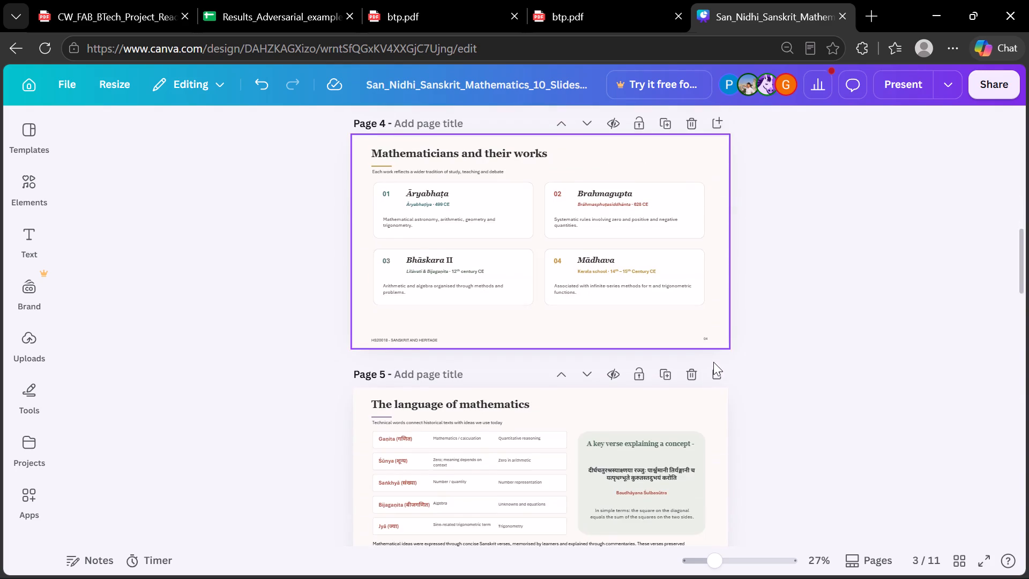
{"action": "scroll", "coordinate": [713, 362], "scroll_direction": "down", "scroll_amount": 2}
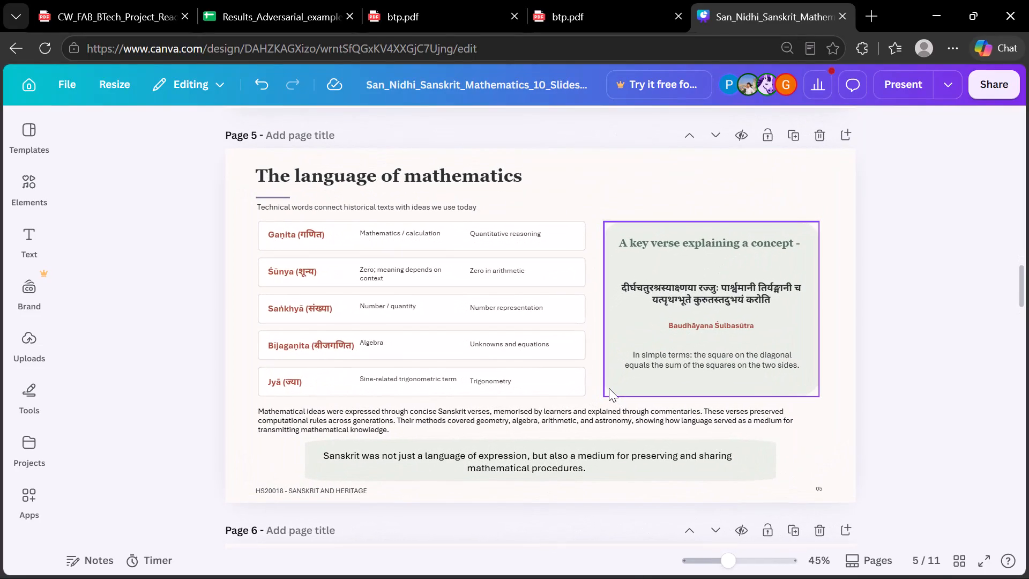
{"action": "scroll", "coordinate": [609, 388], "scroll_direction": "up", "scroll_amount": 1}
{"action": "key", "text": "Print"}
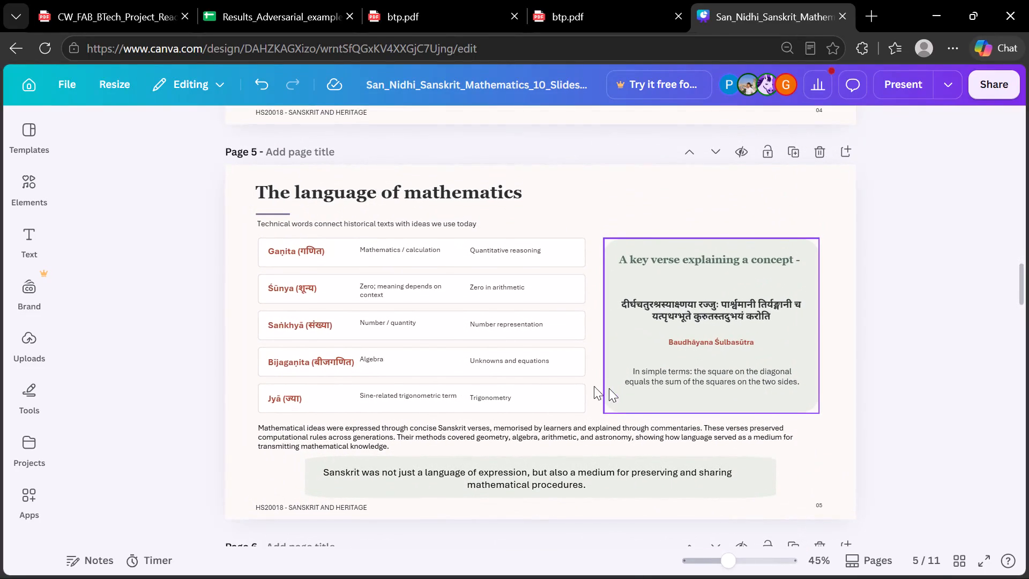
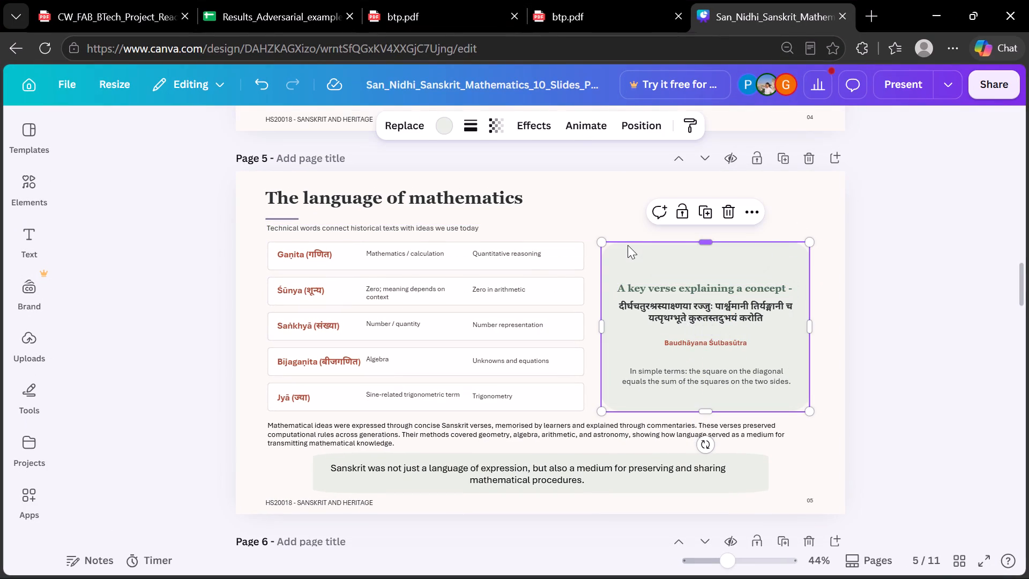
{"action": "left_click_drag", "start_coordinate": [697, 352], "coordinate": [698, 374]}
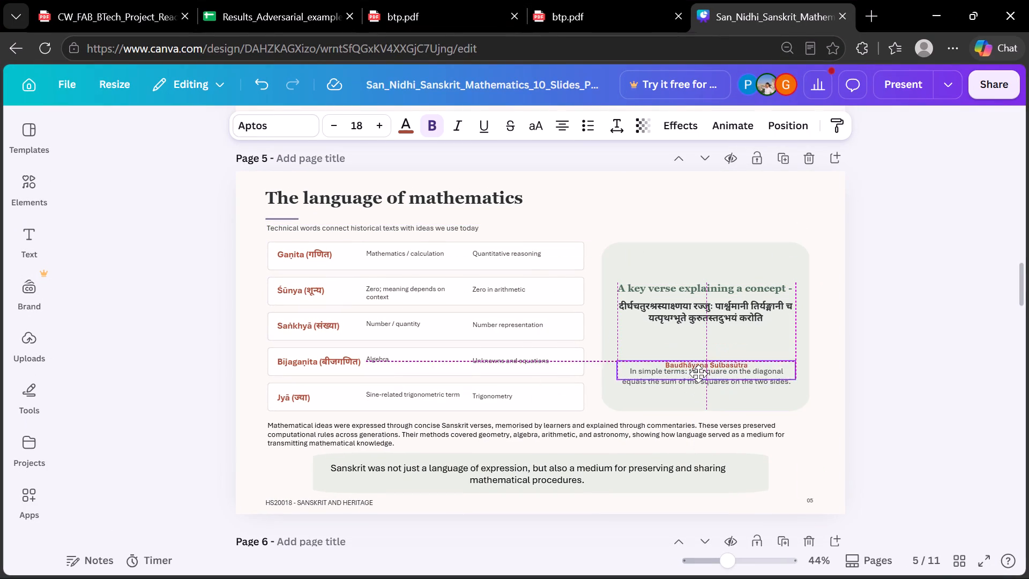
{"action": "left_click_drag", "start_coordinate": [698, 374], "coordinate": [698, 370]}
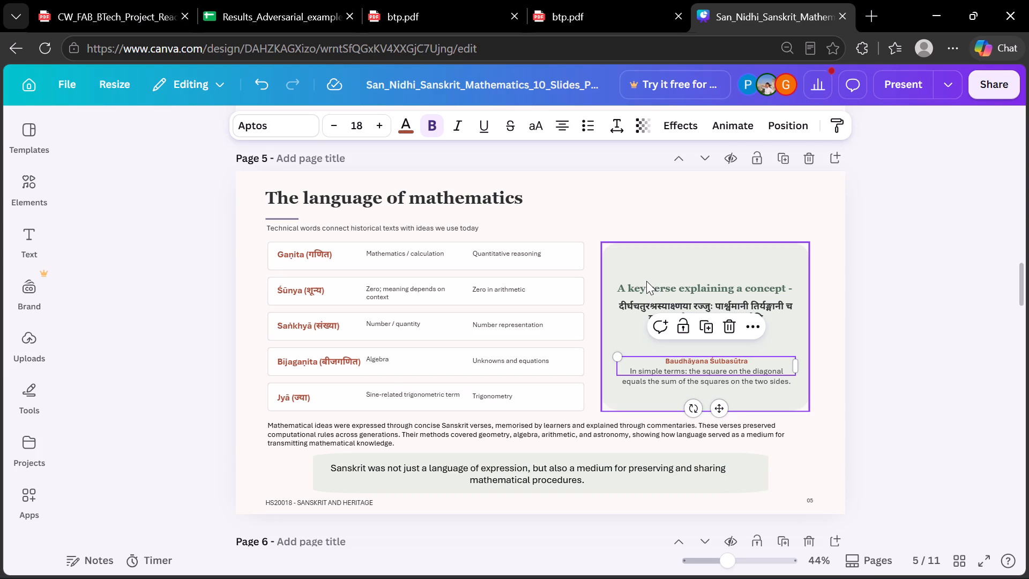
{"action": "left_click_drag", "start_coordinate": [650, 291], "coordinate": [650, 311]}
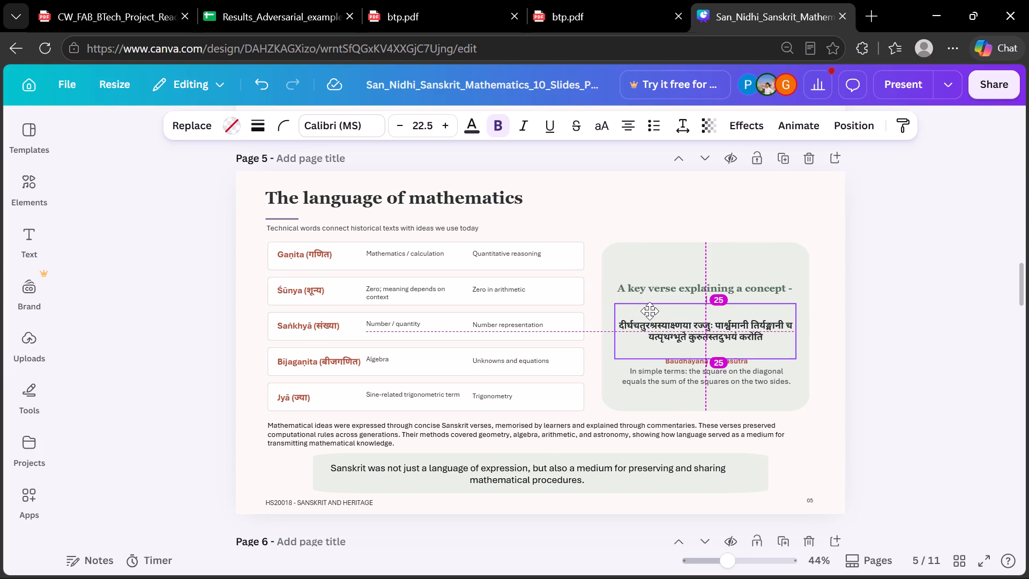
{"action": "left_click_drag", "start_coordinate": [650, 311], "coordinate": [648, 318]}
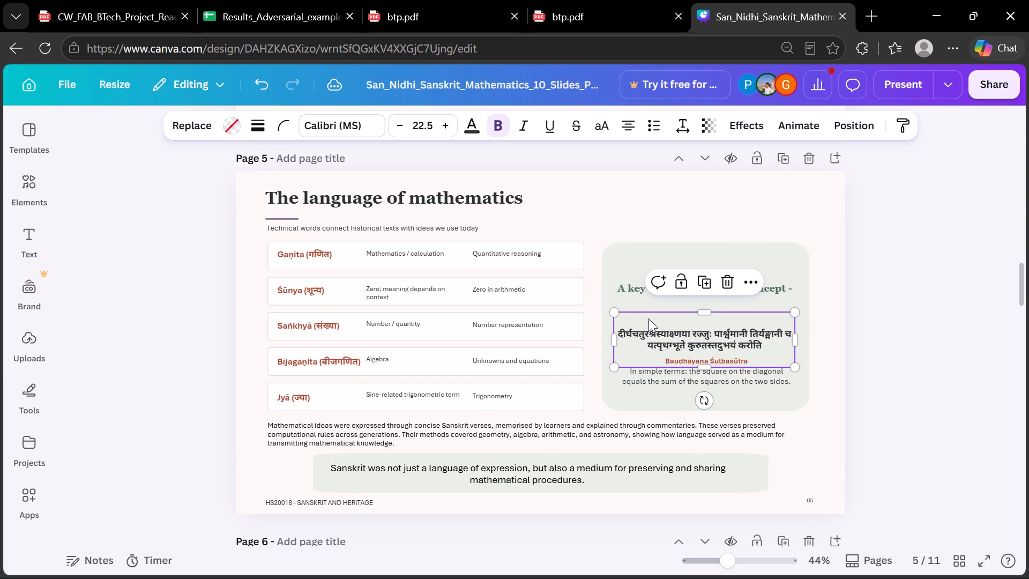
{"action": "left_click_drag", "start_coordinate": [639, 292], "coordinate": [639, 315]}
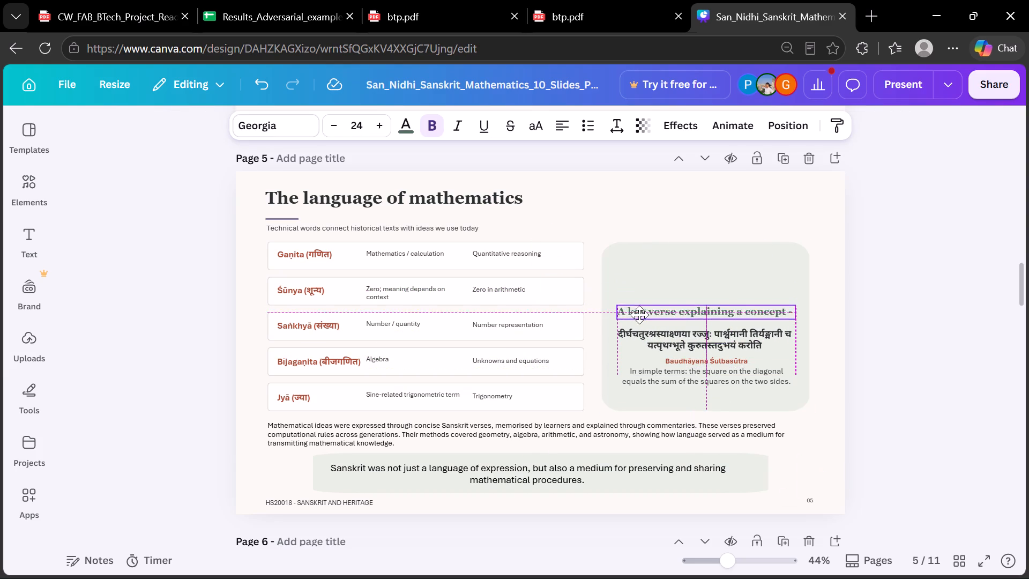
{"action": "left_click_drag", "start_coordinate": [639, 315], "coordinate": [639, 316]}
Extend the green card's top edge upward to just above the slide title's level, making room above the verse heading.
{"action": "left_click", "coordinate": [632, 247]}
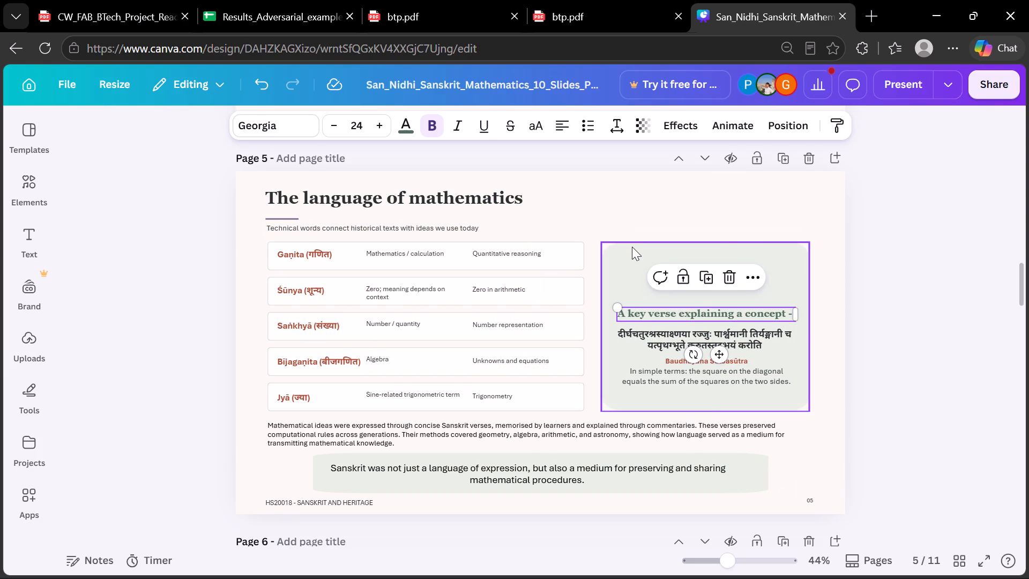
{"action": "left_click_drag", "start_coordinate": [709, 246], "coordinate": [709, 192]}
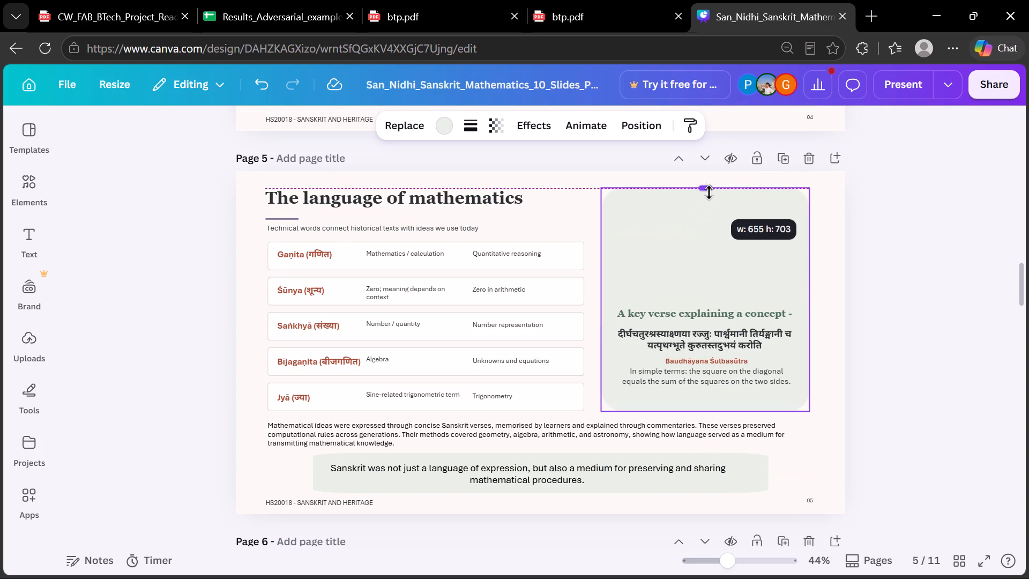
{"action": "left_click_drag", "start_coordinate": [709, 192], "coordinate": [710, 187]}
Paste the captured theorem figure onto slide 5, shrink it to about half size and place it clear of the card's empty area.
{"action": "key", "text": "ctrl+v"}
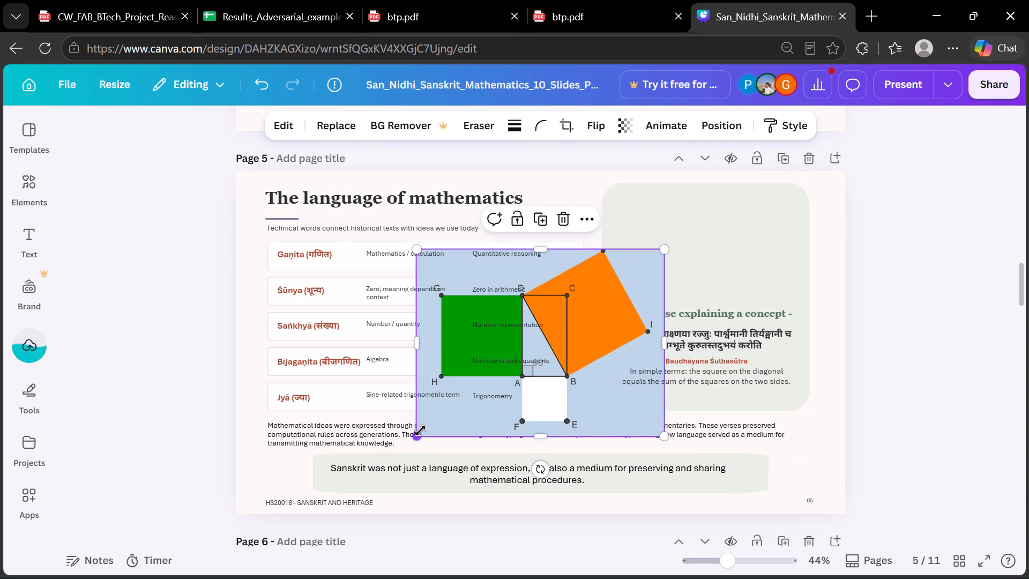
{"action": "left_click_drag", "start_coordinate": [419, 430], "coordinate": [545, 357]}
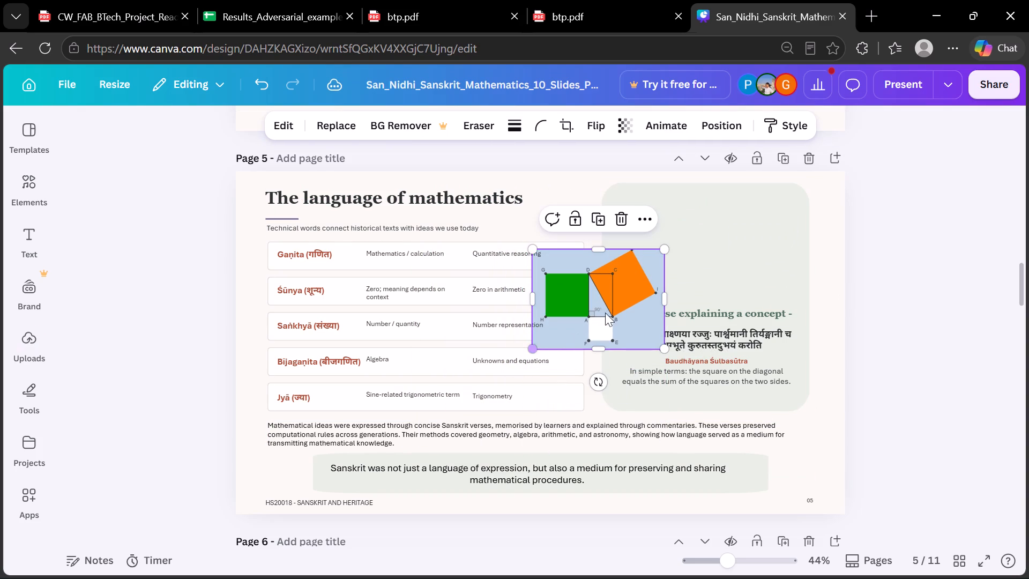
{"action": "left_click_drag", "start_coordinate": [616, 306], "coordinate": [662, 301]}
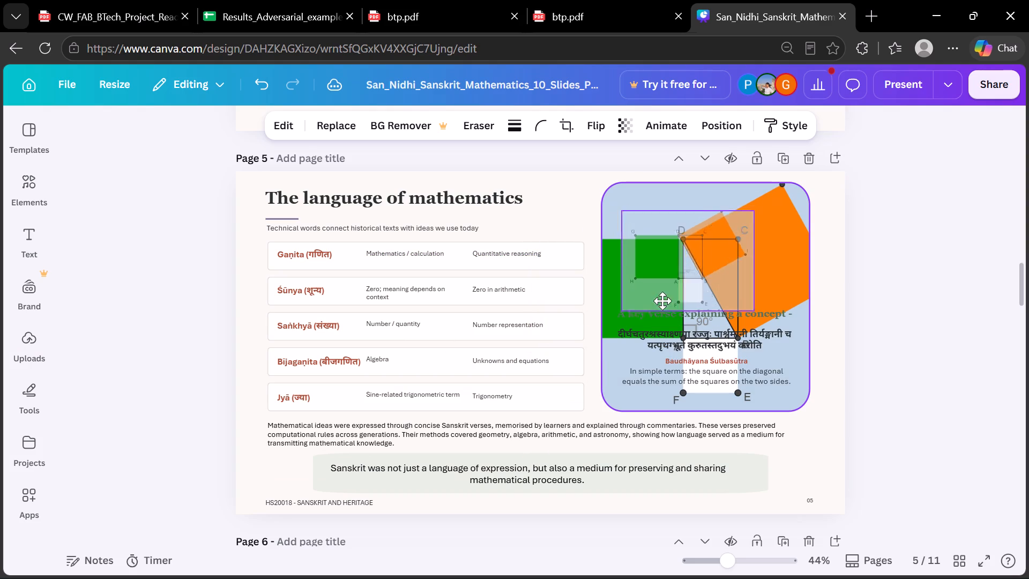
{"action": "left_click_drag", "start_coordinate": [662, 301], "coordinate": [607, 420]}
{"action": "left_click", "coordinate": [607, 420]}
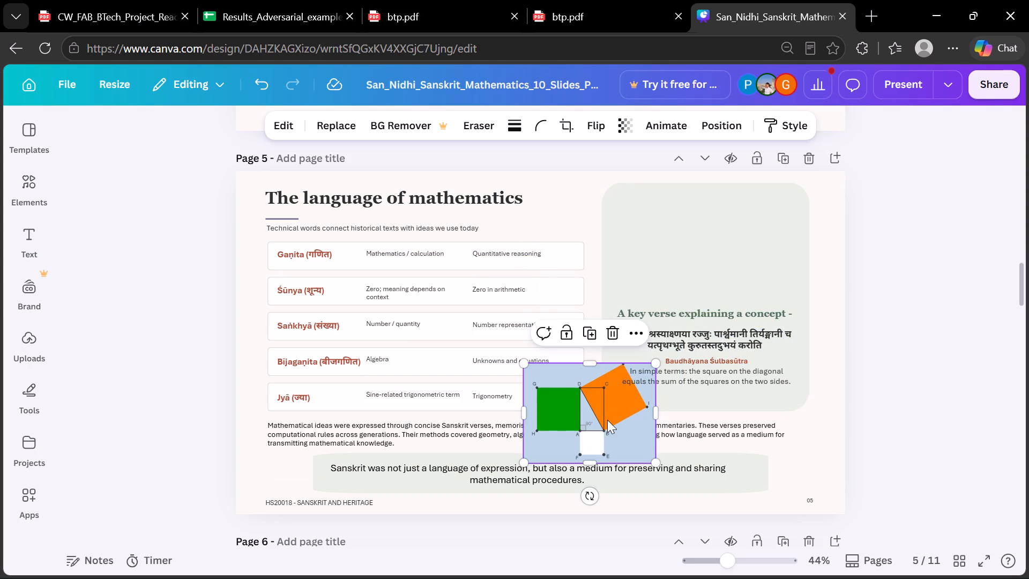
Lock the green background card on slide 5.
{"action": "left_click", "coordinate": [739, 276]}
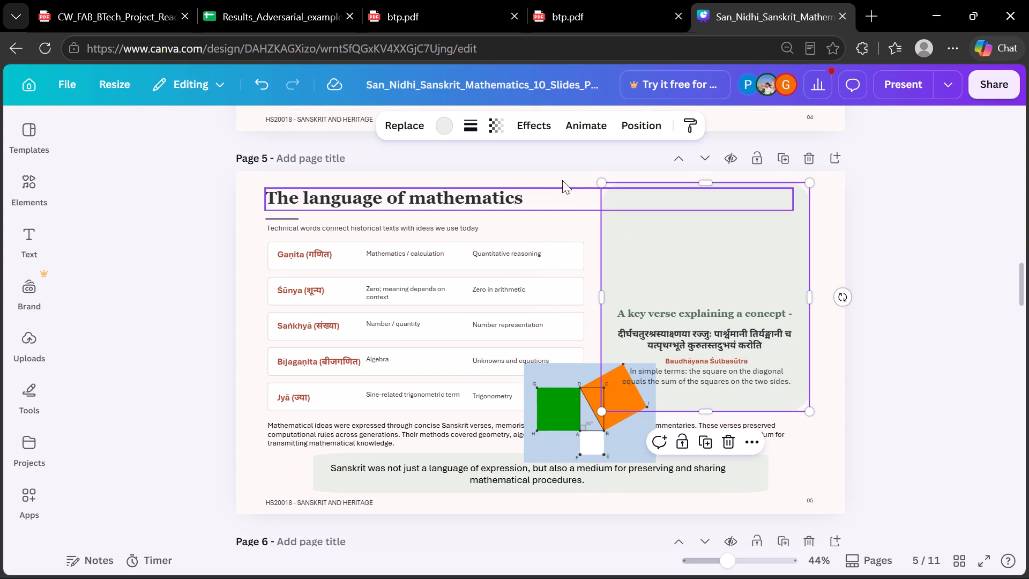
{"action": "left_click", "coordinate": [681, 435]}
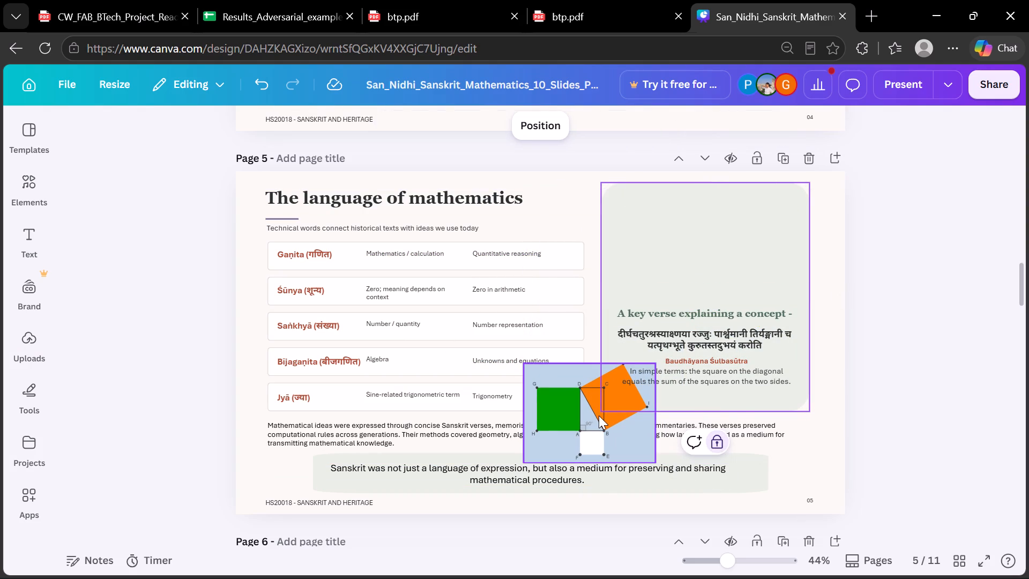
Place the theorem figure in the card's empty upper area, centred above the "A key verse explaining a concept" heading, and deselect it.
{"action": "left_click_drag", "start_coordinate": [599, 415], "coordinate": [710, 251]}
{"action": "left_click", "coordinate": [815, 445]}
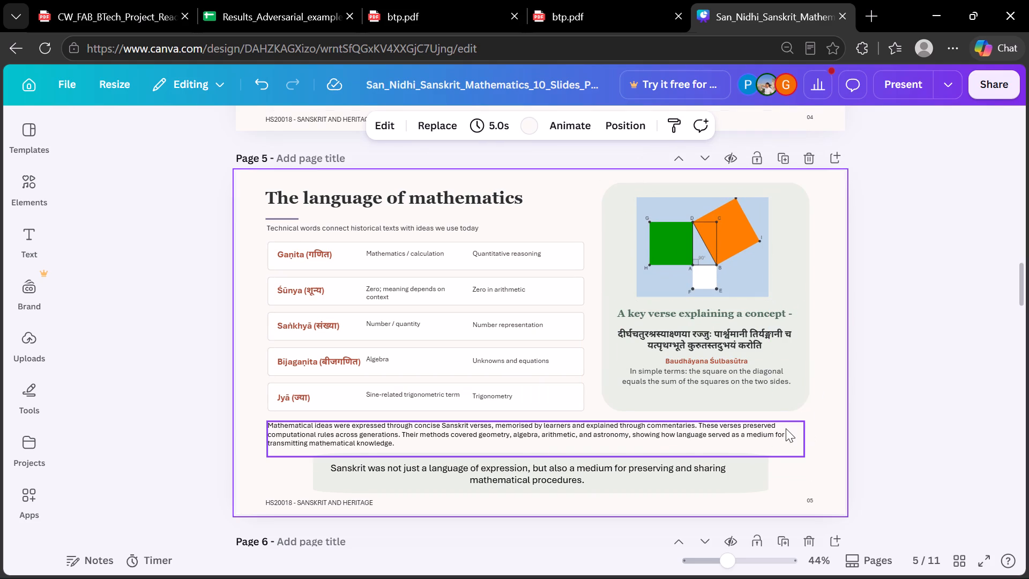
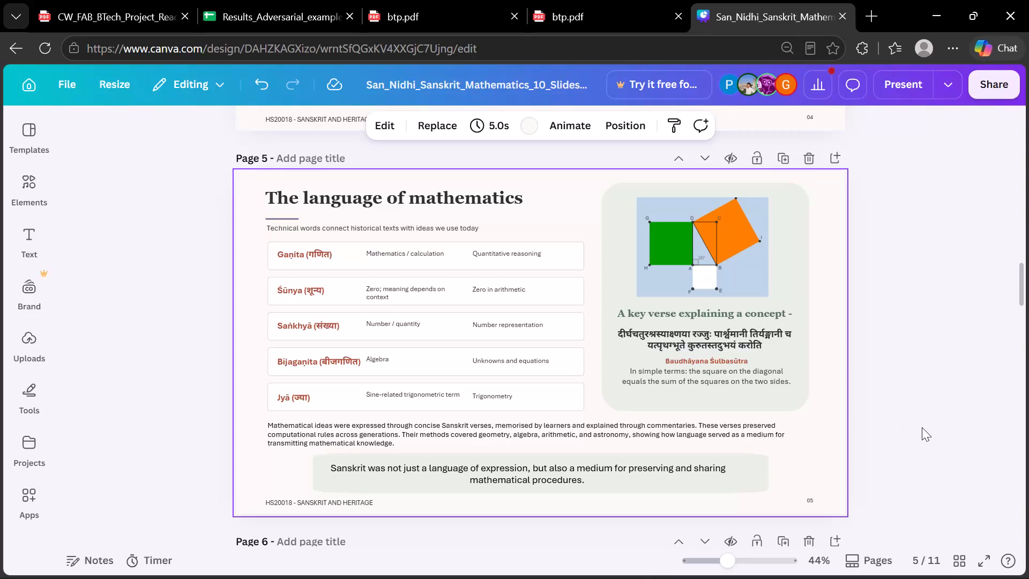
Look back over the preceding slides, examining the layout of slide 4, "Mathematicians and their works", and the end of slide 3.
{"action": "scroll", "coordinate": [922, 427], "scroll_direction": "up", "scroll_amount": 1}
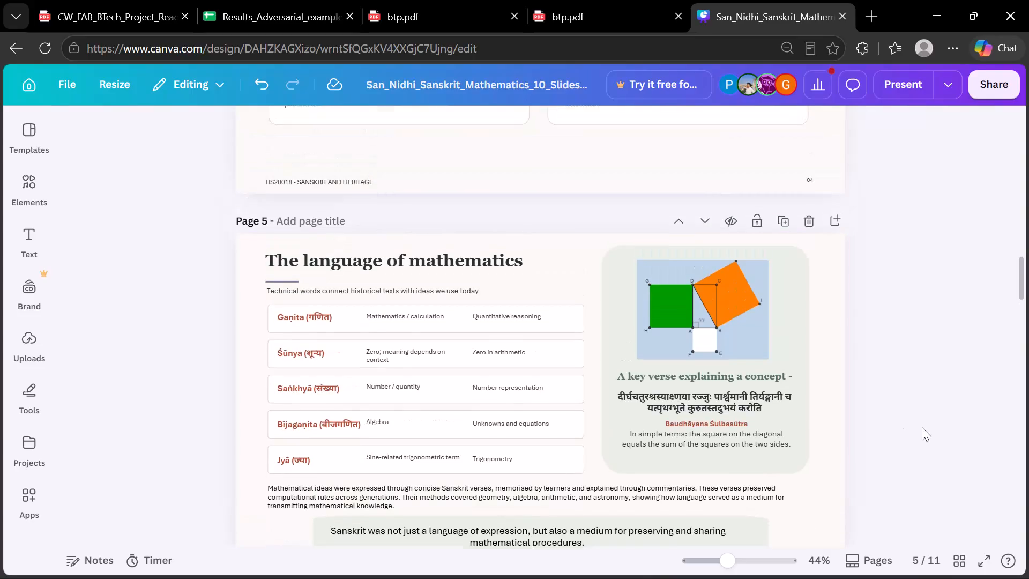
{"action": "scroll", "coordinate": [922, 427], "scroll_direction": "up", "scroll_amount": 3}
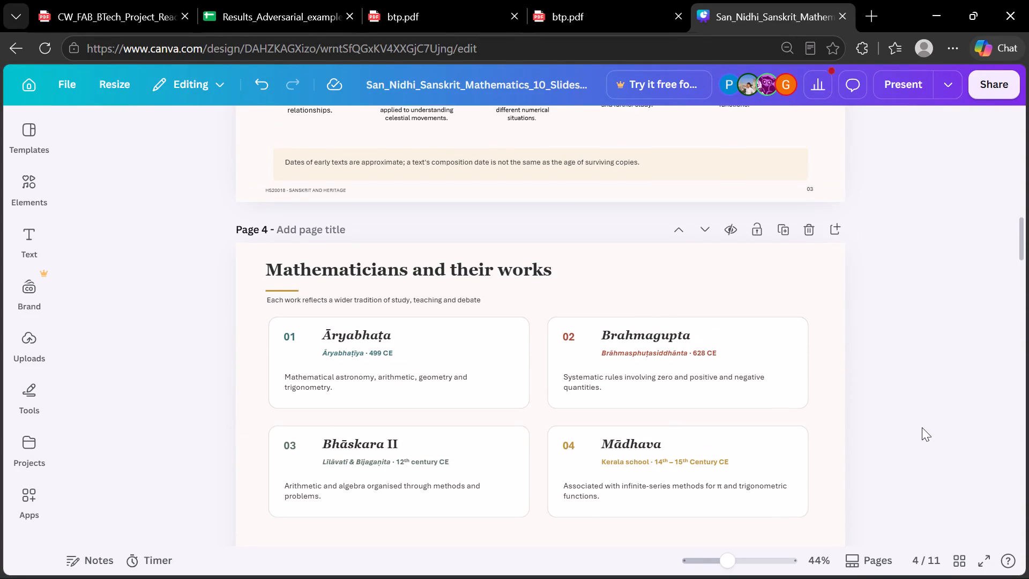
{"action": "scroll", "coordinate": [922, 427], "scroll_direction": "up", "scroll_amount": 2}
{"action": "scroll", "coordinate": [922, 427], "scroll_direction": "down", "scroll_amount": 1}
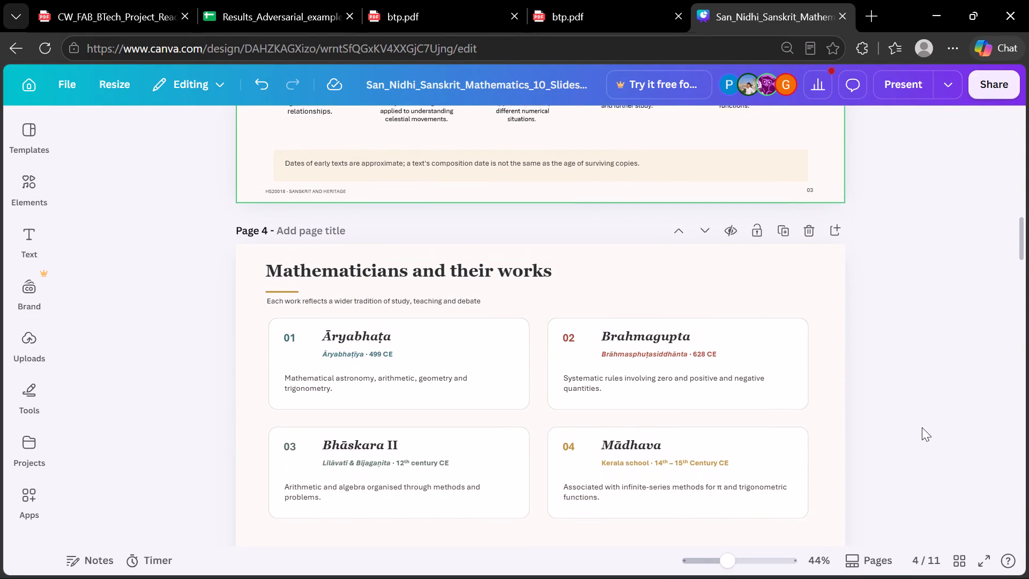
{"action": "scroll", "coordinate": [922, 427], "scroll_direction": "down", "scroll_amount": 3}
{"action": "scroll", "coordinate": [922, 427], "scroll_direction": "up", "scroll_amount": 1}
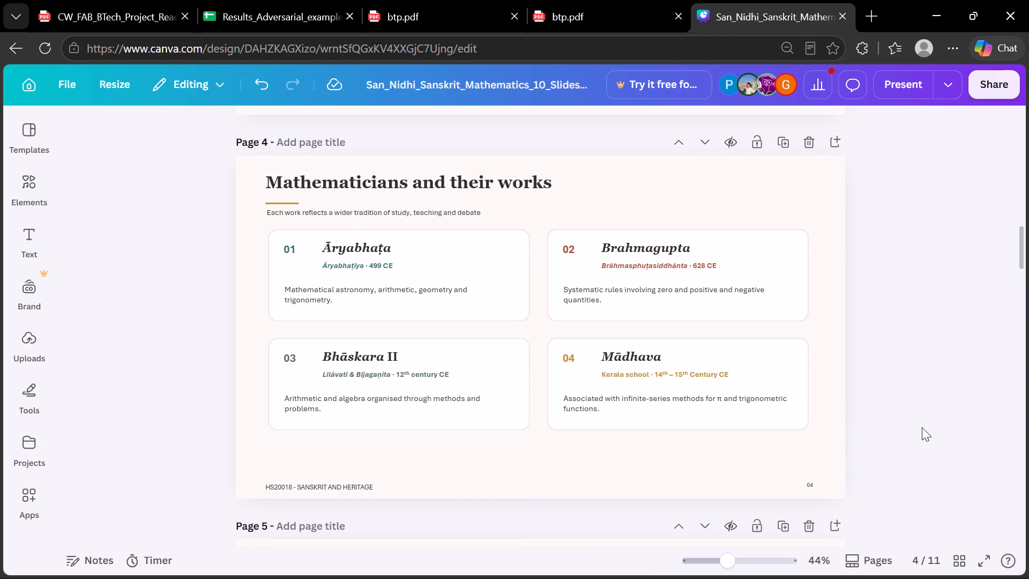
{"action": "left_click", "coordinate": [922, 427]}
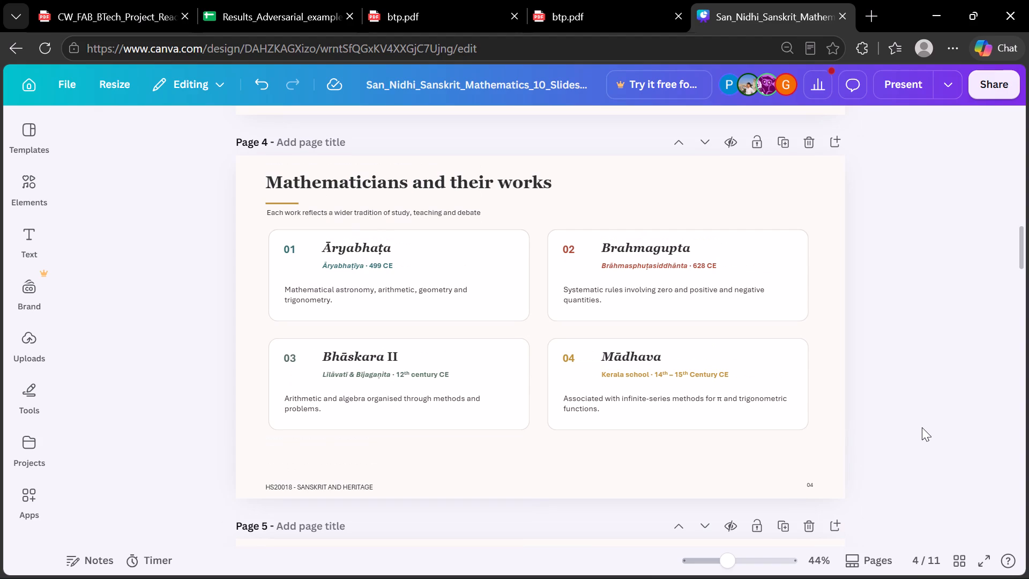
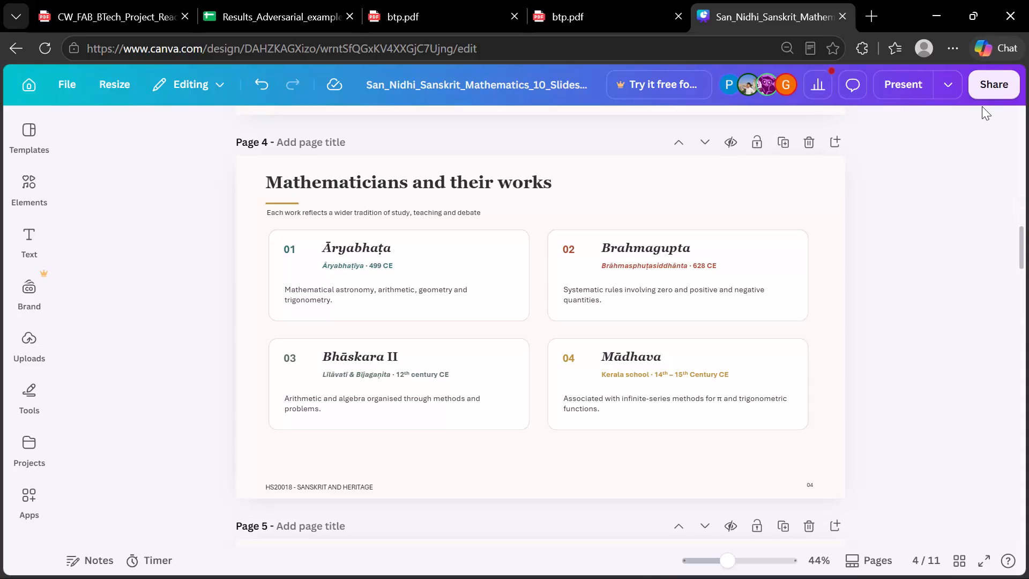
Download all pages of the presentation as a PDF with the Digital preset.
{"action": "left_click", "coordinate": [948, 90]}
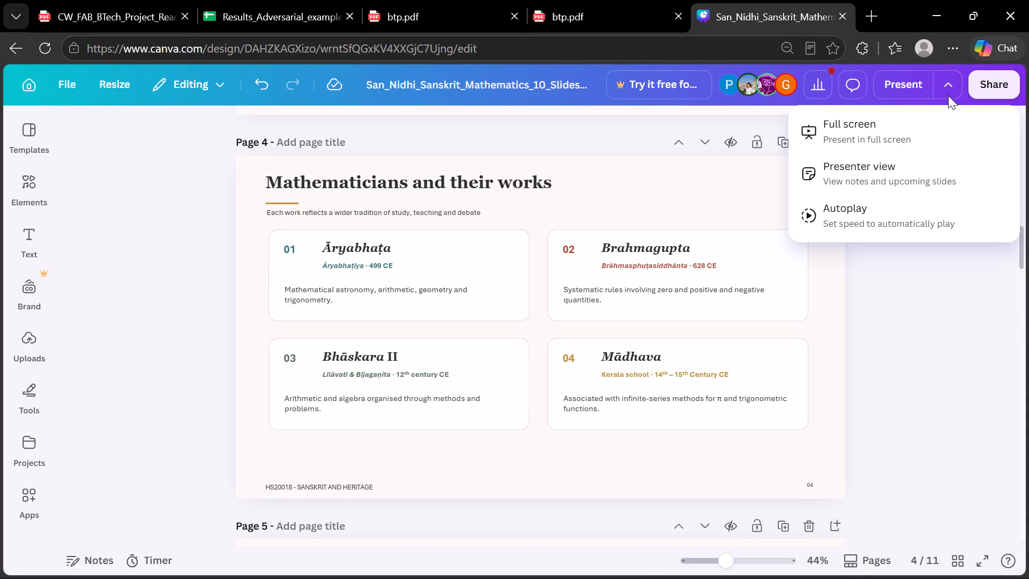
{"action": "left_click", "coordinate": [871, 322]}
{"action": "left_click", "coordinate": [986, 75]}
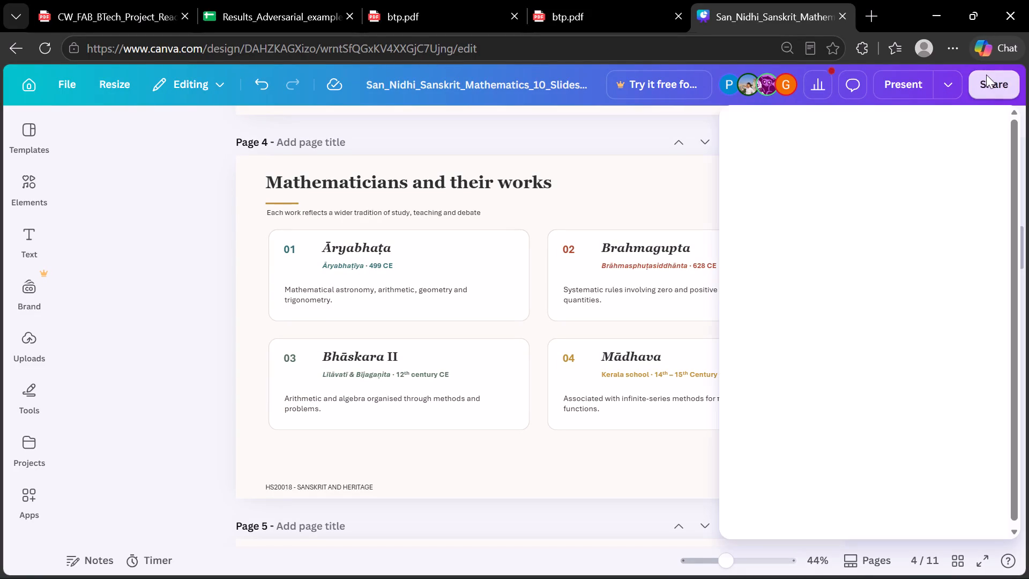
{"action": "left_click", "coordinate": [781, 422]}
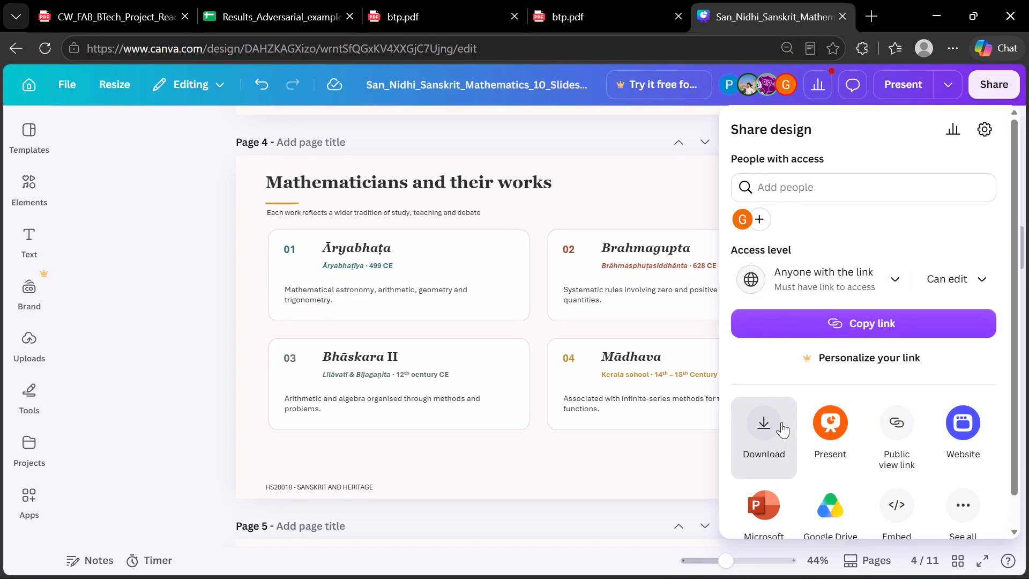
{"action": "left_click", "coordinate": [797, 457]}
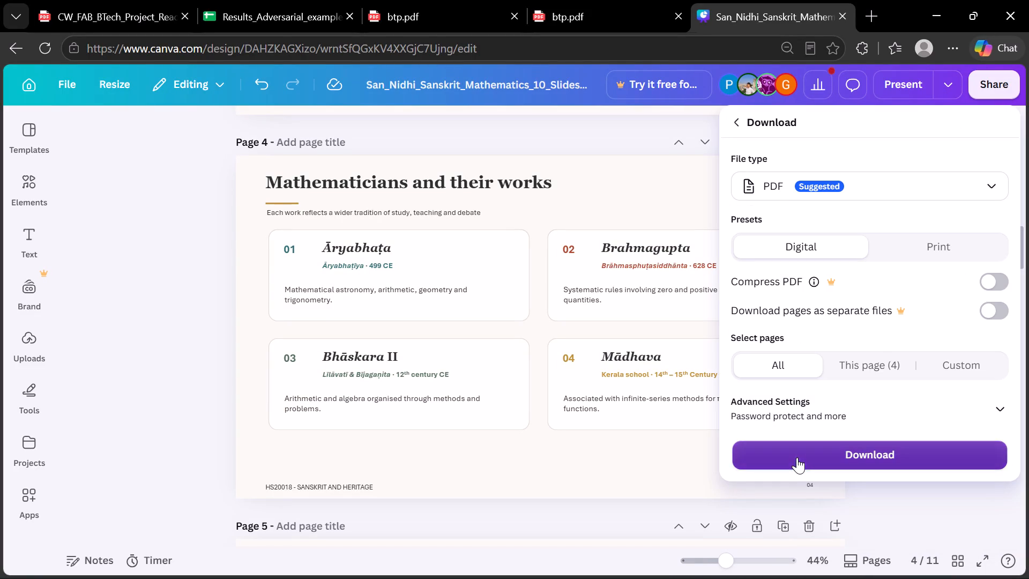
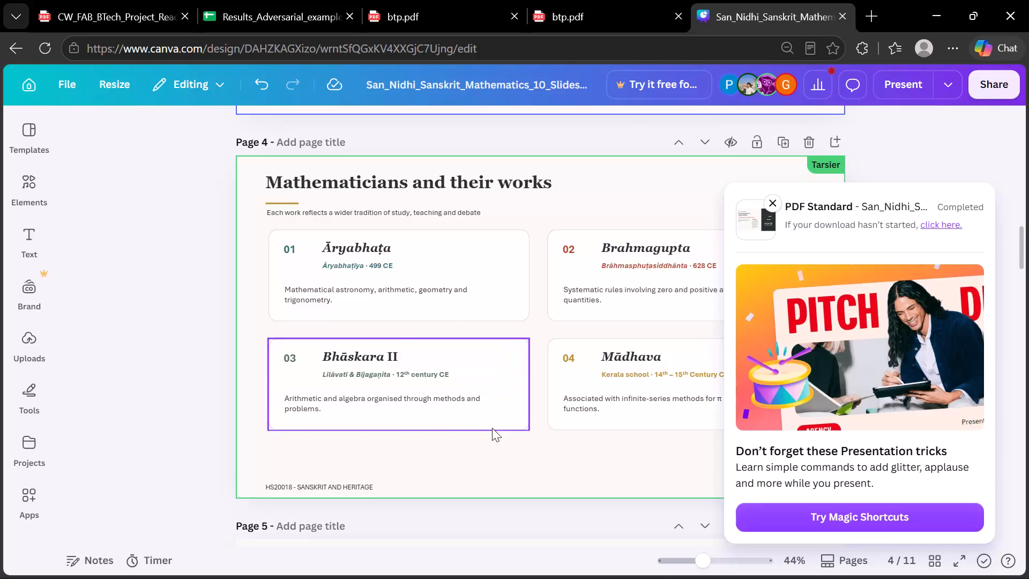
Look over the slides following slide 4, examining slide 5 and the five-stage flow layout of slide 6, "The Parampara Framework (R-T-L-A-D)".
{"action": "left_click", "coordinate": [492, 428]}
{"action": "left_click", "coordinate": [490, 462]}
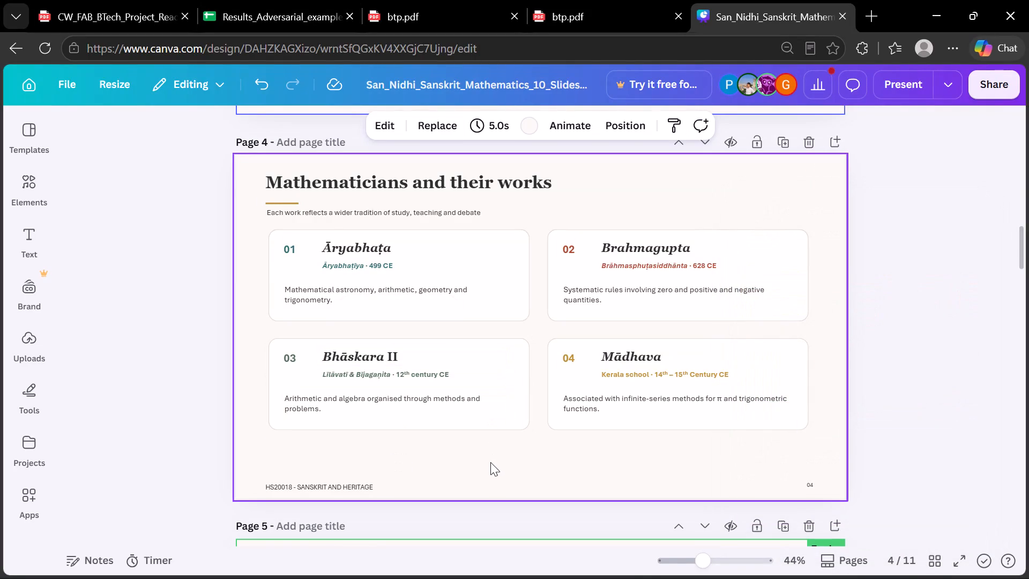
{"action": "scroll", "coordinate": [490, 462], "scroll_direction": "down", "scroll_amount": 2}
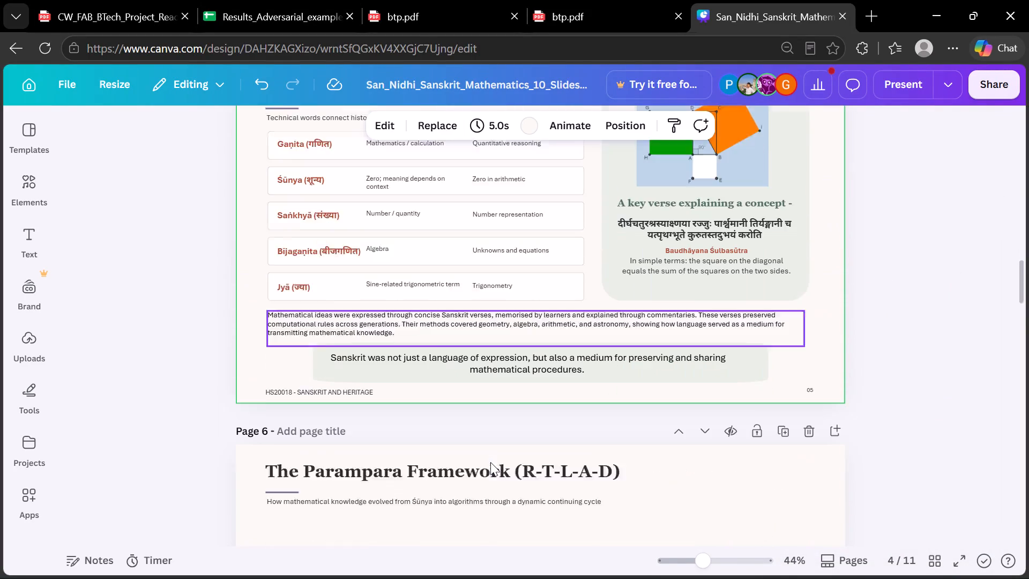
{"action": "scroll", "coordinate": [490, 462], "scroll_direction": "down", "scroll_amount": 4}
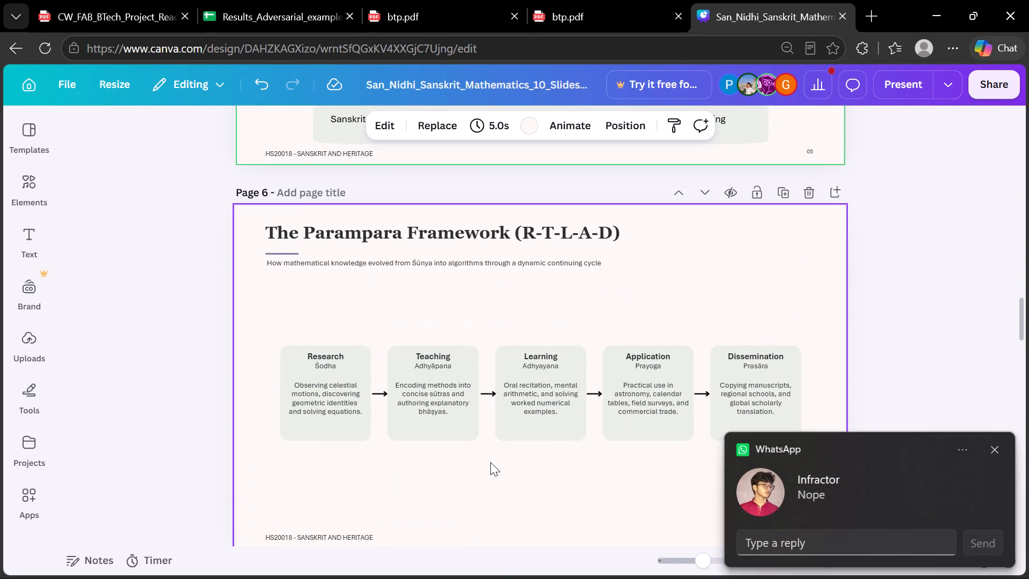
{"action": "scroll", "coordinate": [490, 462], "scroll_direction": "down", "scroll_amount": 2}
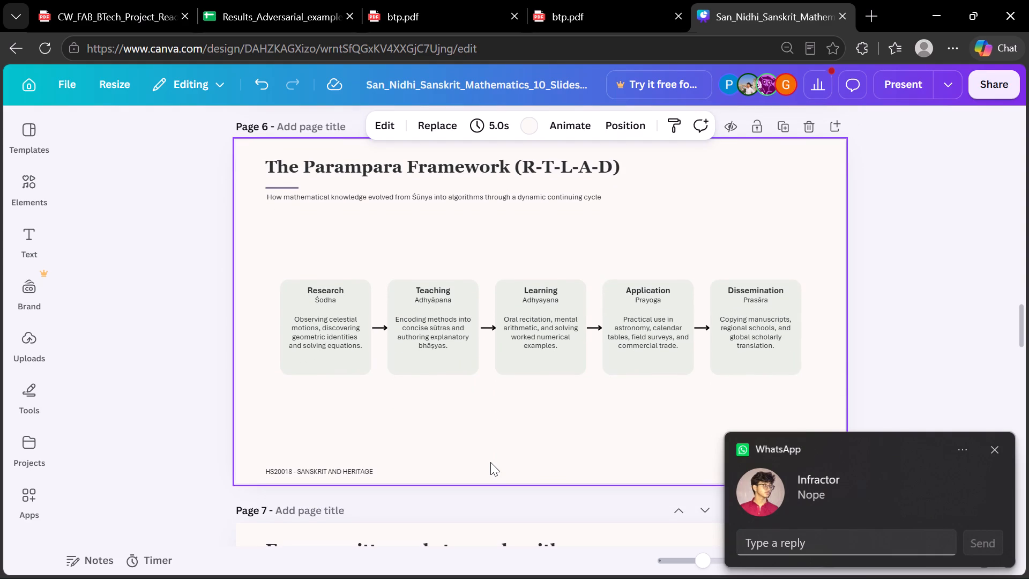
{"action": "scroll", "coordinate": [487, 524], "scroll_direction": "up", "scroll_amount": 1}
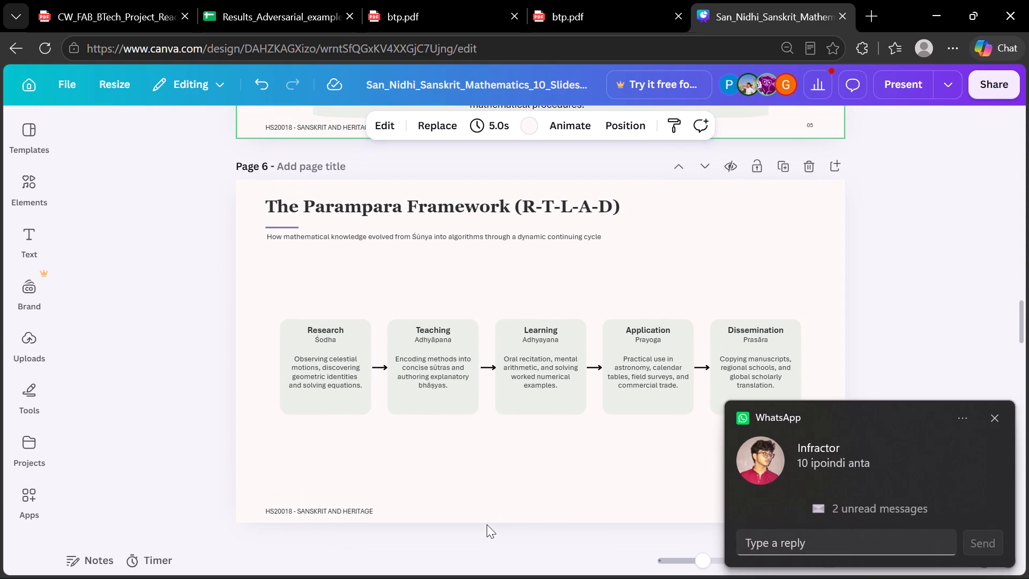
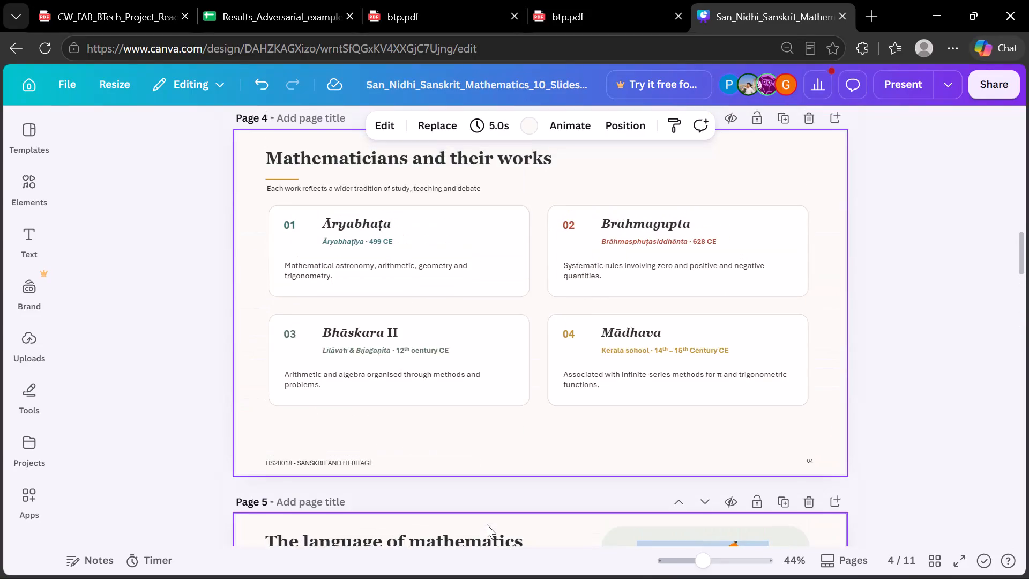
Look over slides 2 to 4, examining the contributions, the timeline and the four mathematician cards.
{"action": "scroll", "coordinate": [487, 524], "scroll_direction": "up", "scroll_amount": 3}
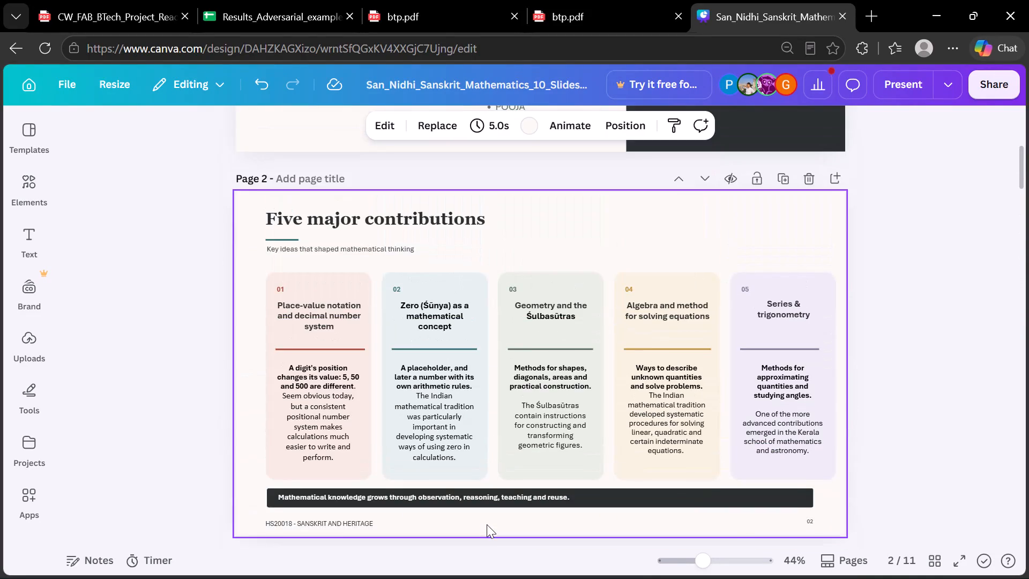
{"action": "scroll", "coordinate": [487, 524], "scroll_direction": "down", "scroll_amount": 1}
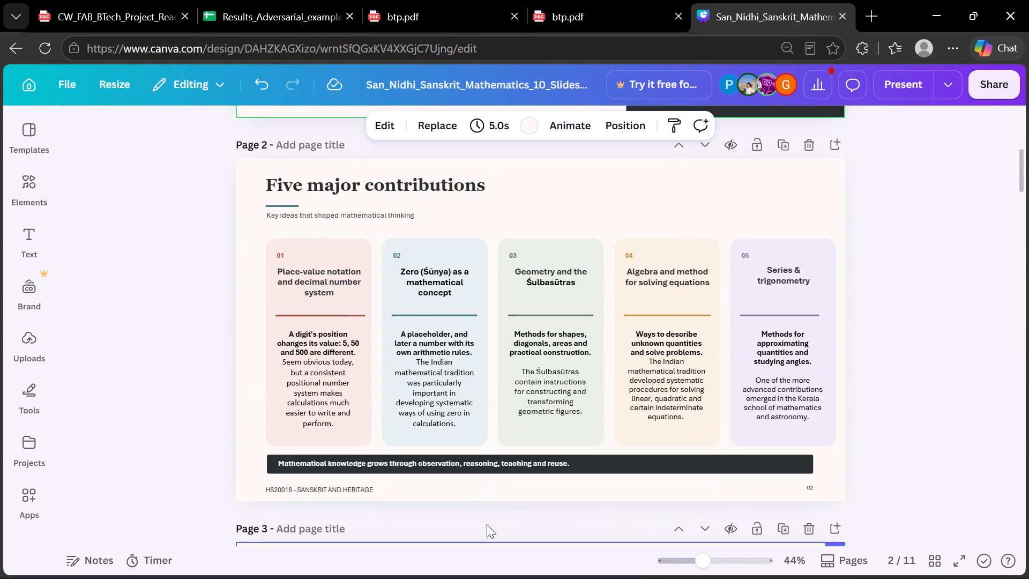
{"action": "scroll", "coordinate": [487, 524], "scroll_direction": "down", "scroll_amount": 3}
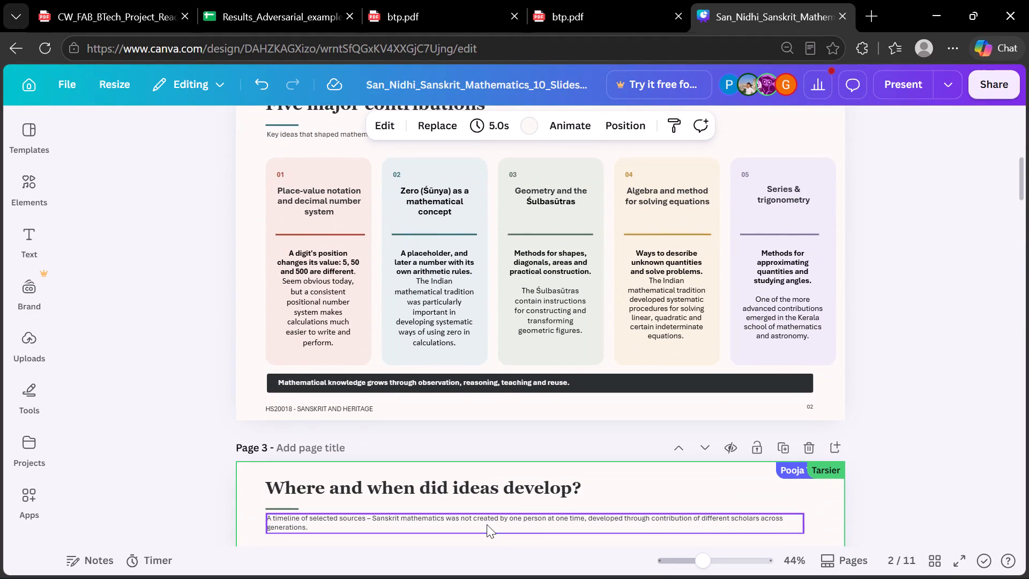
{"action": "scroll", "coordinate": [487, 524], "scroll_direction": "down", "scroll_amount": 2}
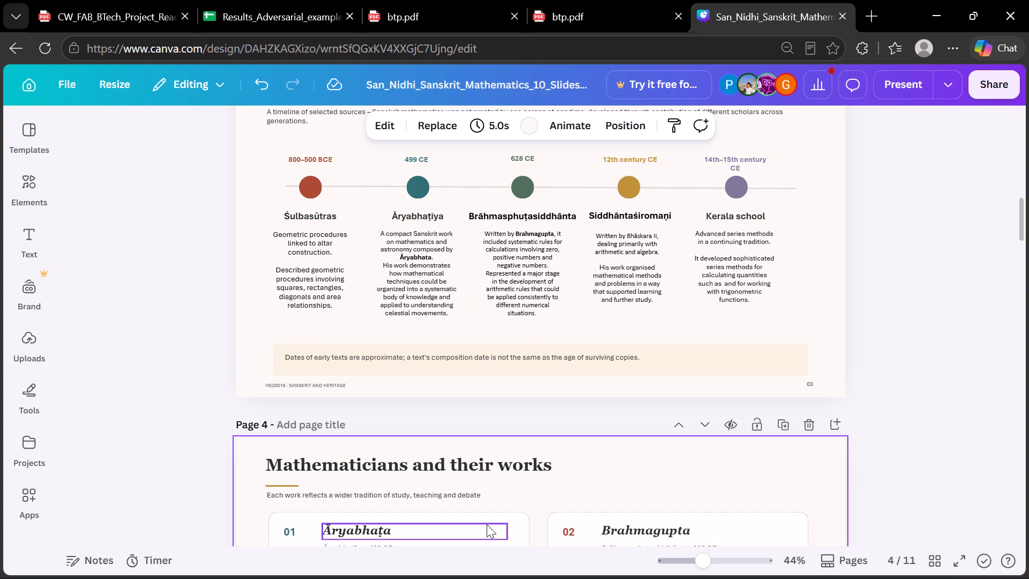
{"action": "scroll", "coordinate": [535, 423], "scroll_direction": "down", "scroll_amount": 3}
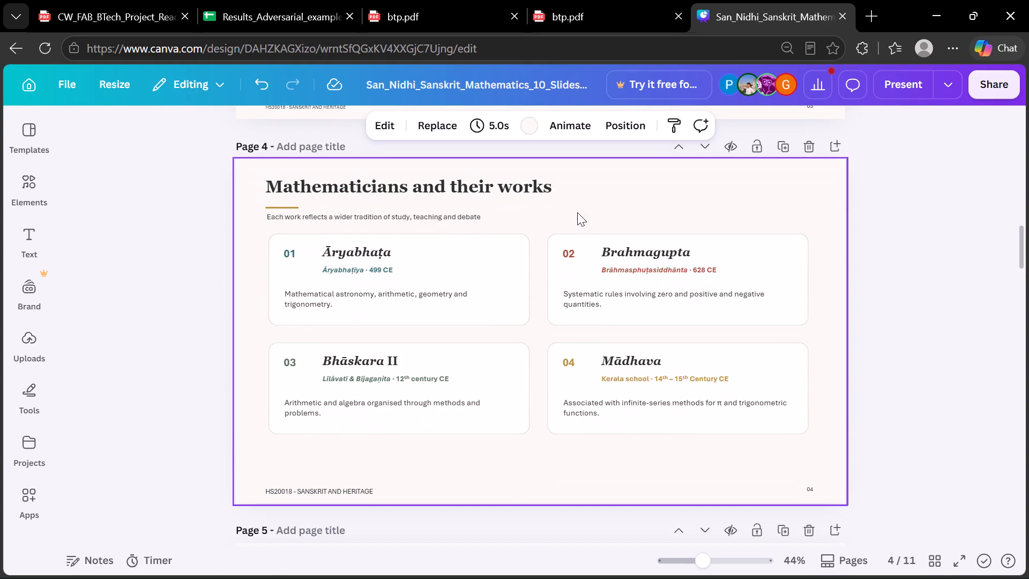
Search the web for "aryabatta pic" and capture the Aryabhata figure with the raised hand, without the caption, as a screen snip.
{"action": "left_click", "coordinate": [868, 11]}
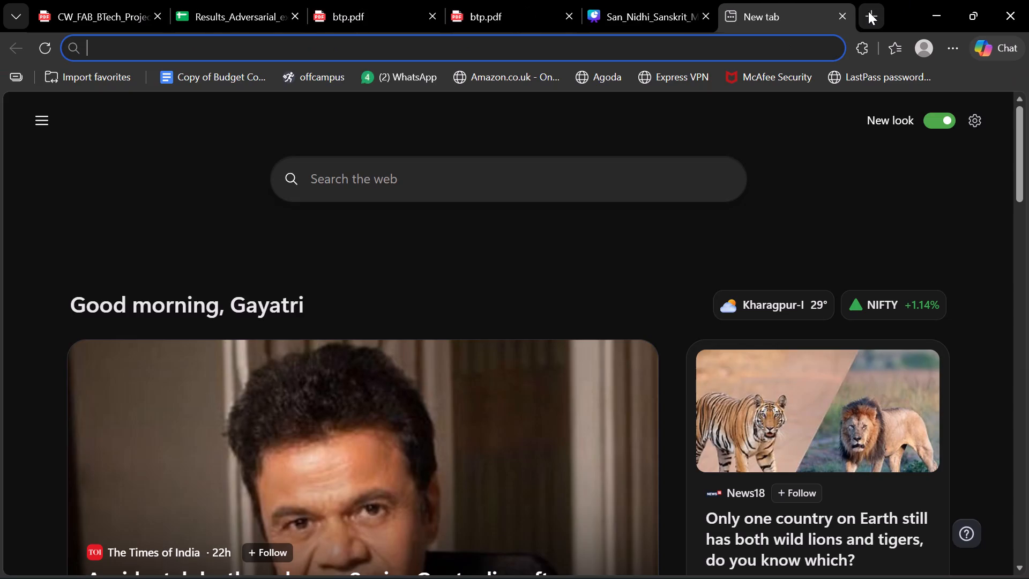
{"action": "type", "text": "aryabatta pic"}
{"action": "key", "text": "Return"}
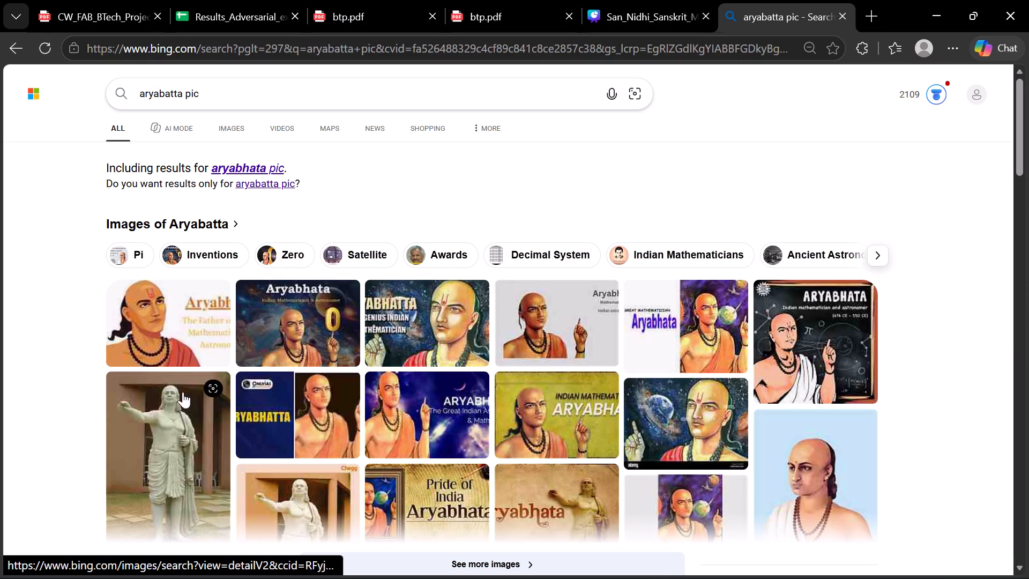
{"action": "left_click", "coordinate": [563, 319]}
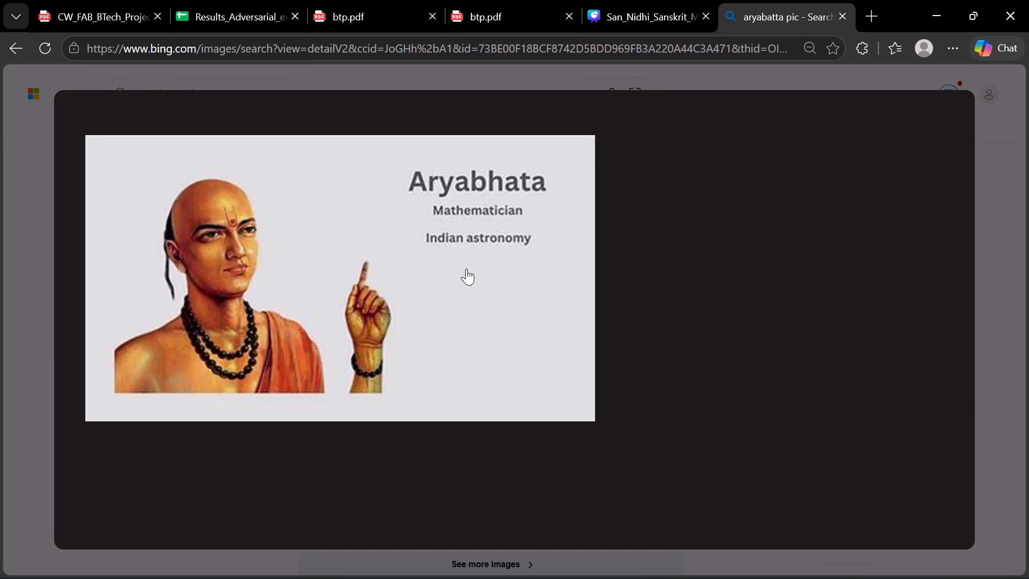
{"action": "key", "text": "Print"}
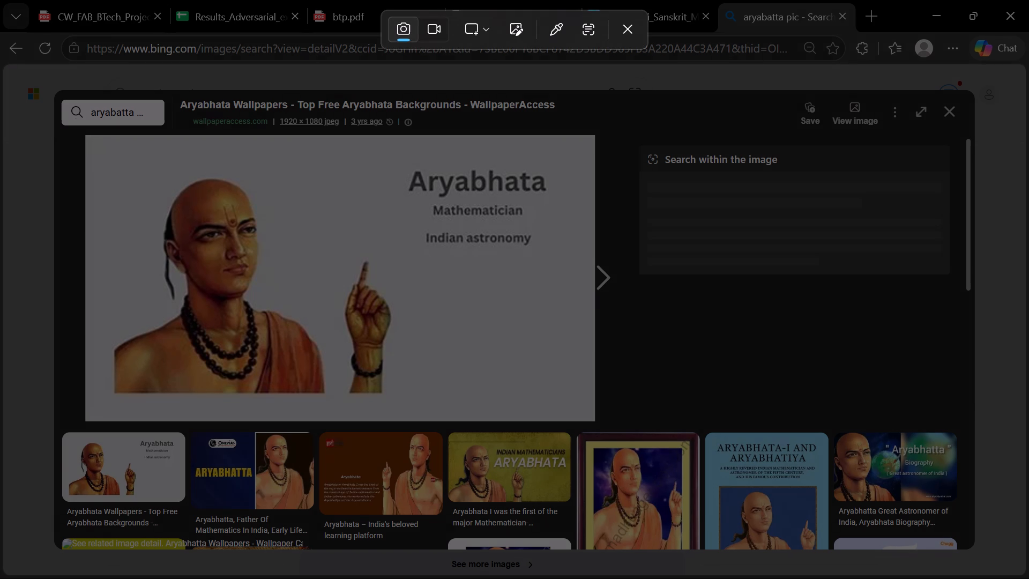
{"action": "left_click_drag", "start_coordinate": [127, 168], "coordinate": [378, 400]}
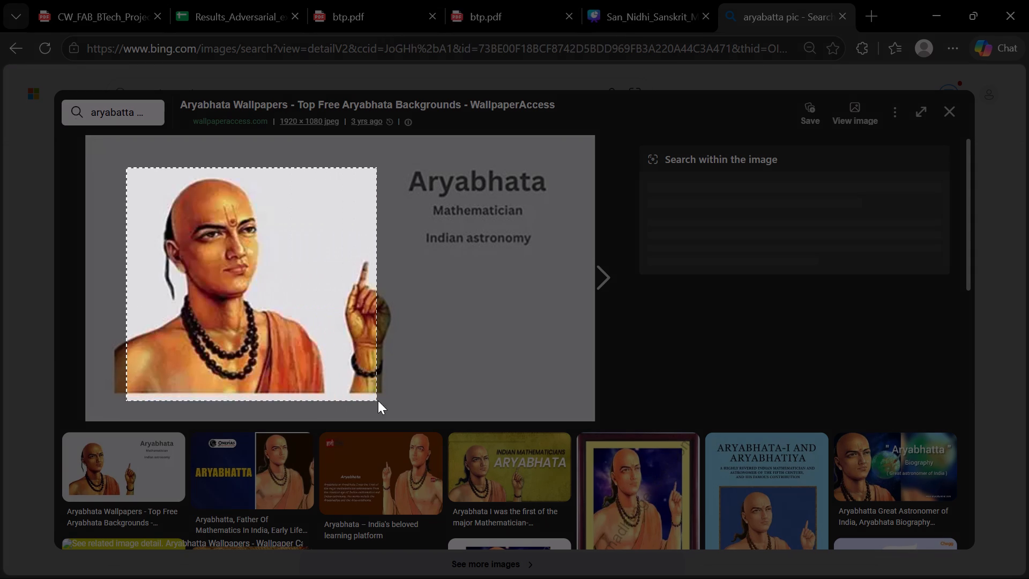
{"action": "left_click_drag", "start_coordinate": [378, 400], "coordinate": [392, 396]}
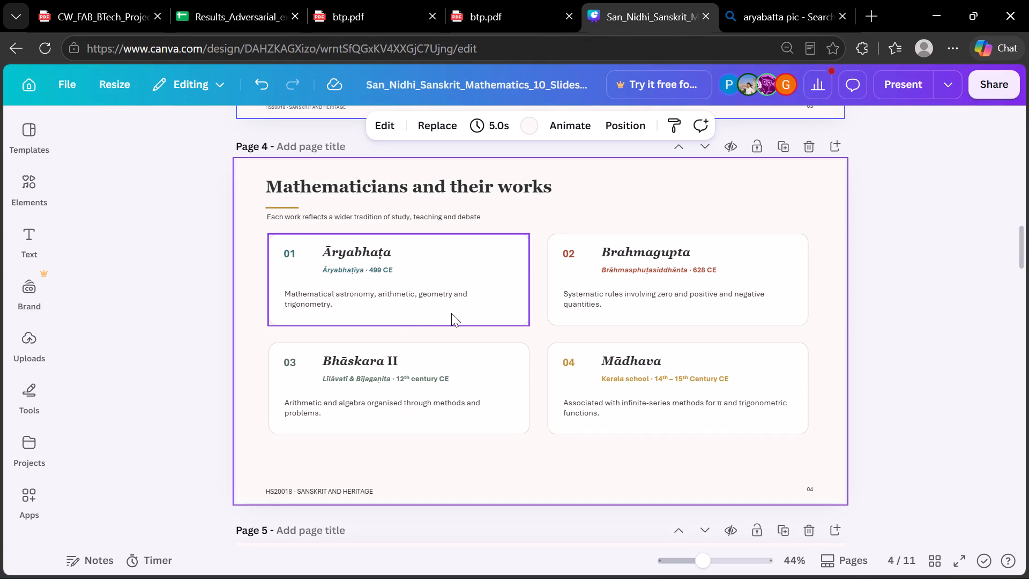
On slide 4, narrow the description text box in the Āryabhaṭa card so its text wraps onto three lines.
{"action": "left_click", "coordinate": [451, 313]}
{"action": "left_click", "coordinate": [452, 296]}
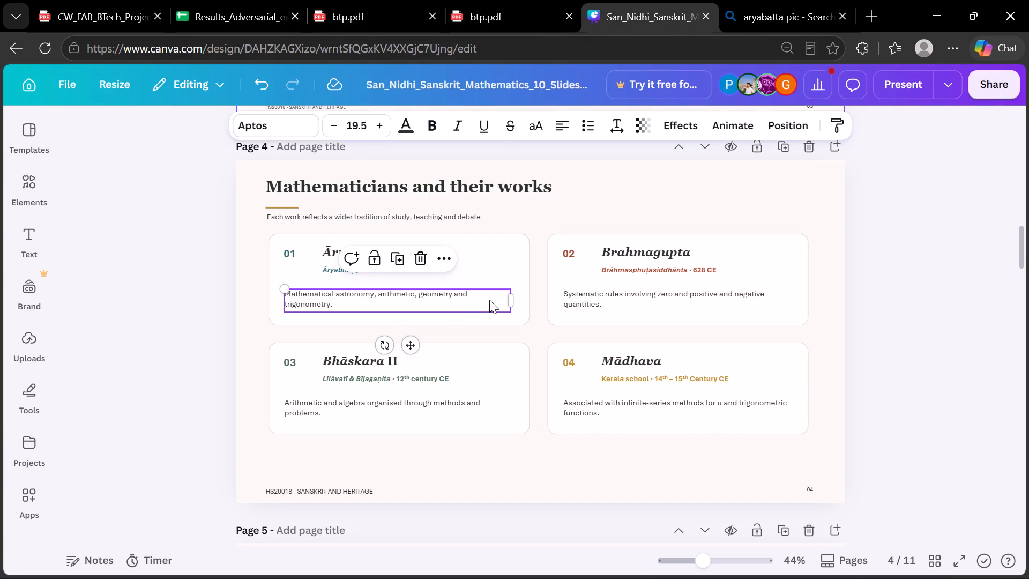
{"action": "left_click", "coordinate": [518, 316]}
{"action": "left_click_drag", "start_coordinate": [512, 302], "coordinate": [472, 300]}
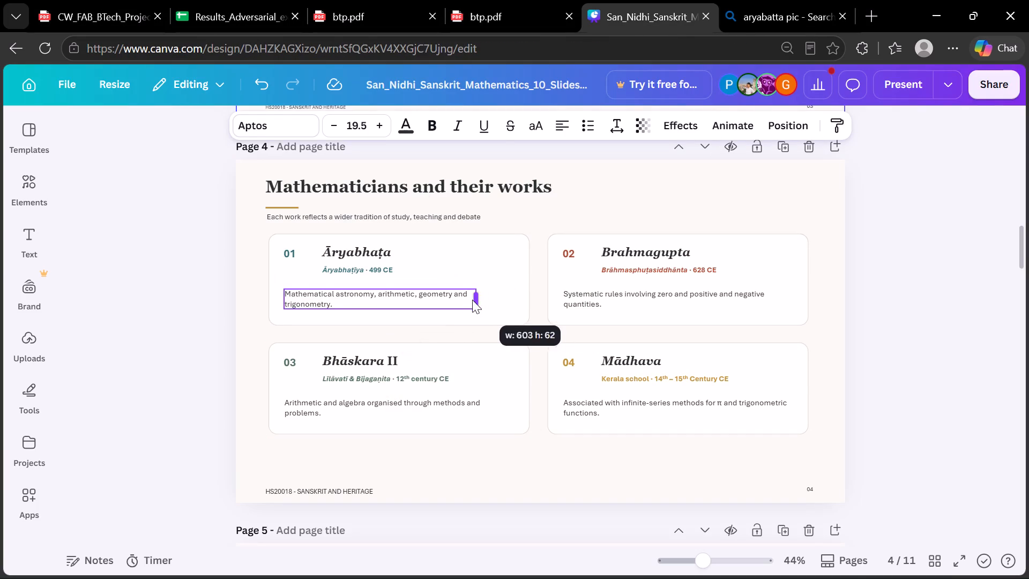
{"action": "left_click_drag", "start_coordinate": [472, 300], "coordinate": [411, 301]}
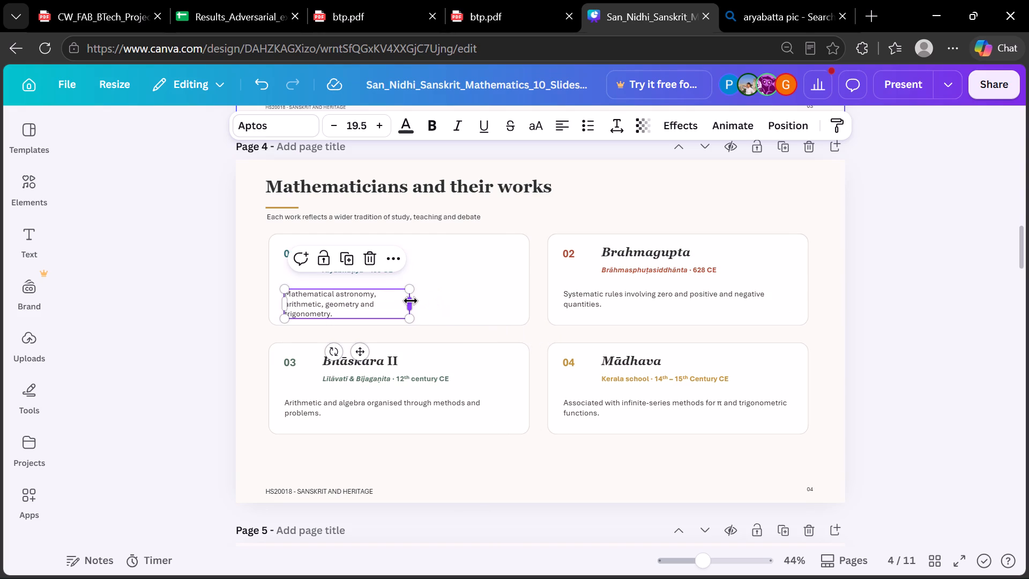
Paste the captured Aryabhata portrait onto slide 4 and shrink it to about 230 wide to fit beside the text in card 01.
{"action": "key", "text": "ctrl+v"}
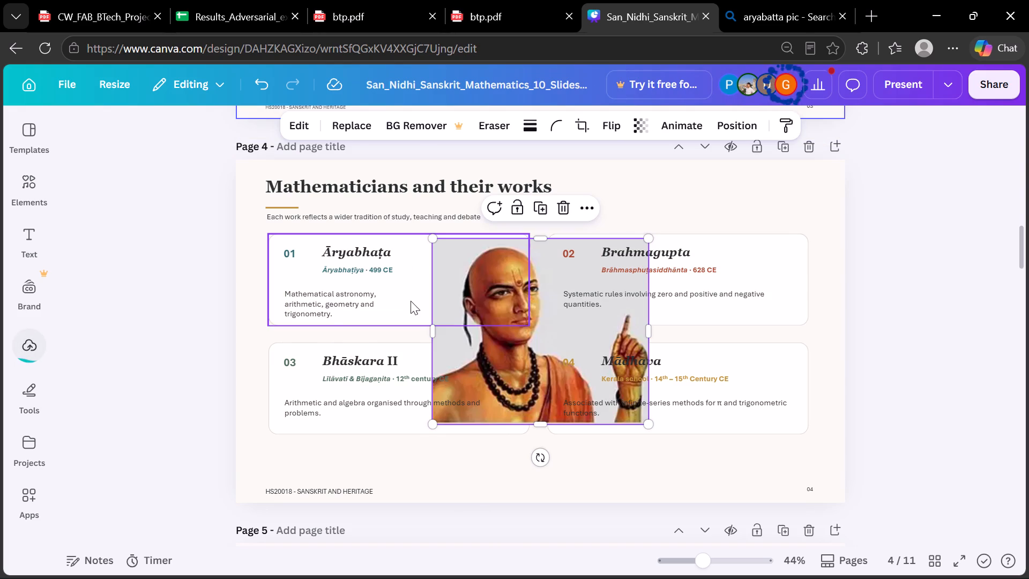
{"action": "left_click_drag", "start_coordinate": [650, 424], "coordinate": [495, 310]}
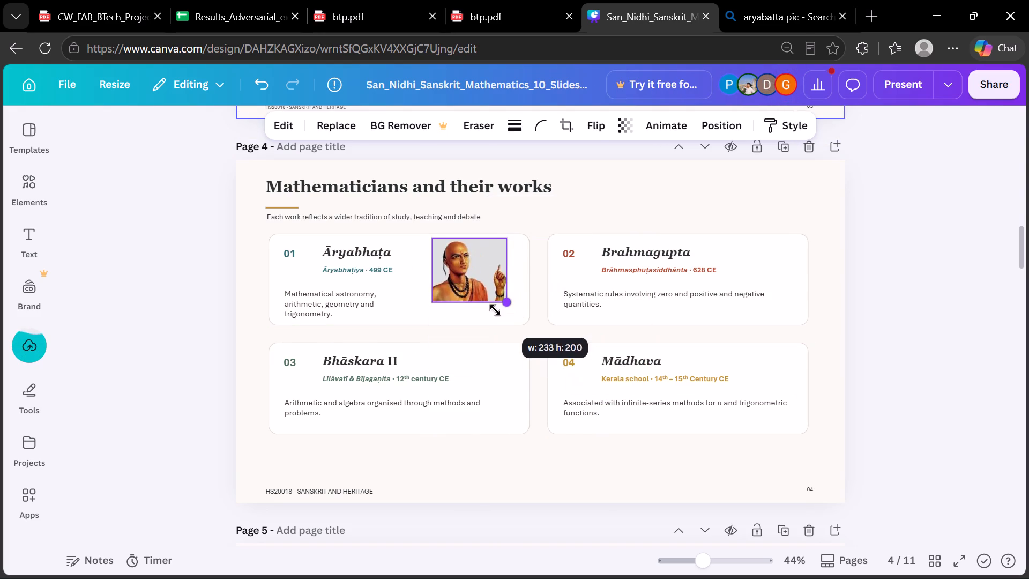
{"action": "left_click_drag", "start_coordinate": [495, 310], "coordinate": [491, 312]}
{"action": "left_click", "coordinate": [482, 276]}
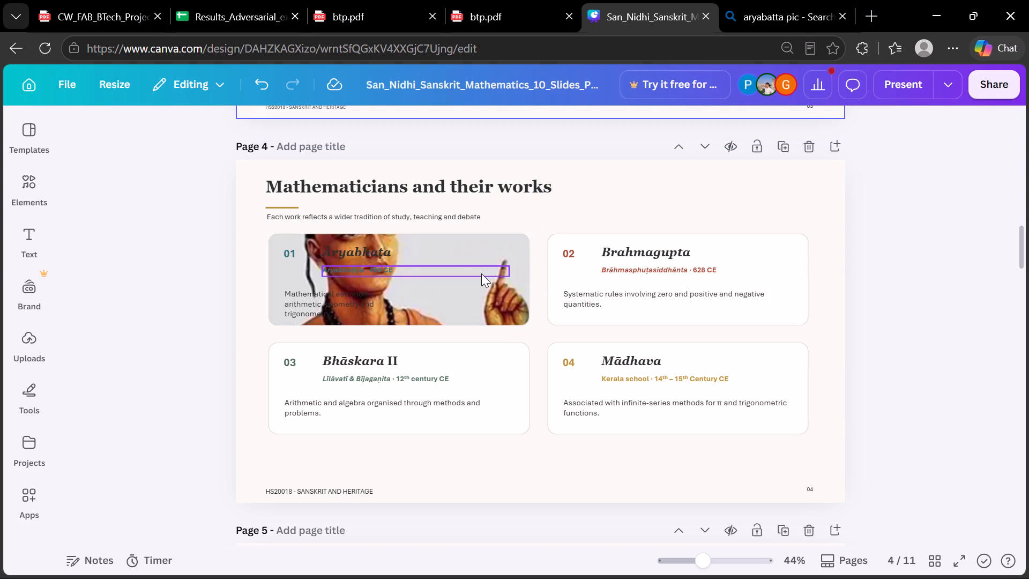
{"action": "key", "text": "ctrl+z"}
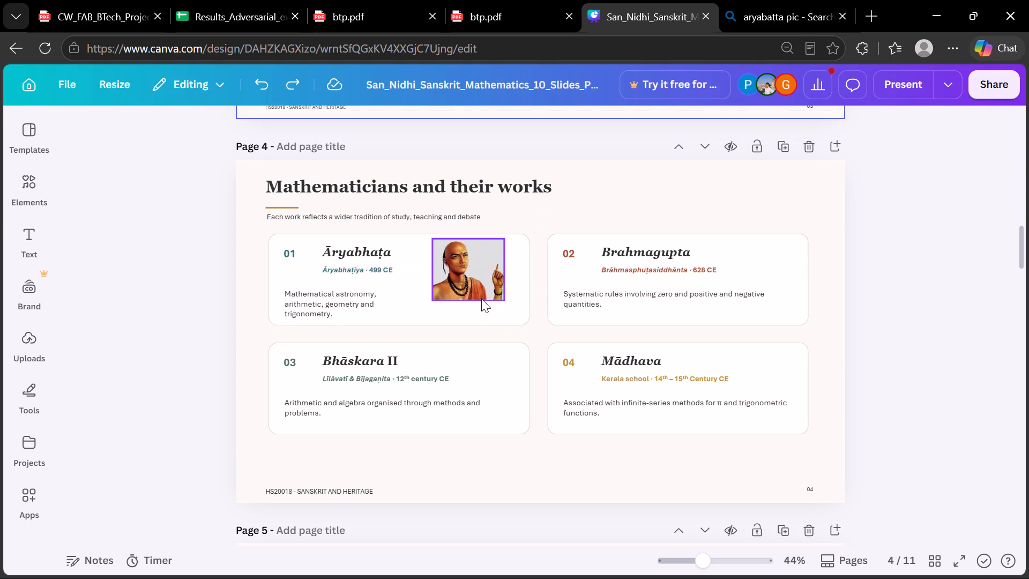
Lock the background shape of the Āryabhaṭa card.
{"action": "left_click", "coordinate": [483, 314]}
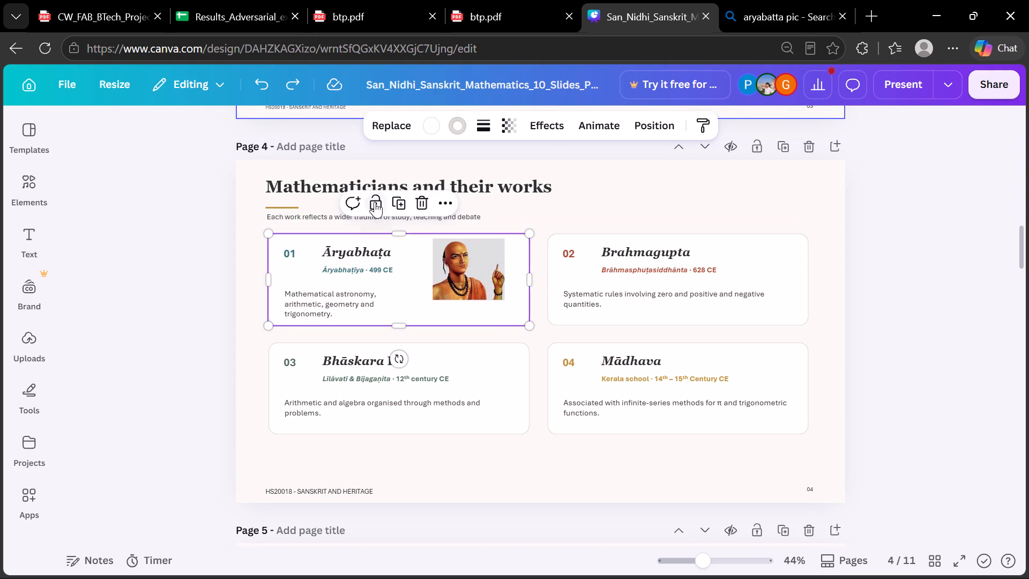
{"action": "left_click", "coordinate": [375, 202]}
Narrow the "Āryabhaṭīya · 499 CE" text box in card 01 so it ends before the portrait.
{"action": "left_click", "coordinate": [466, 272]}
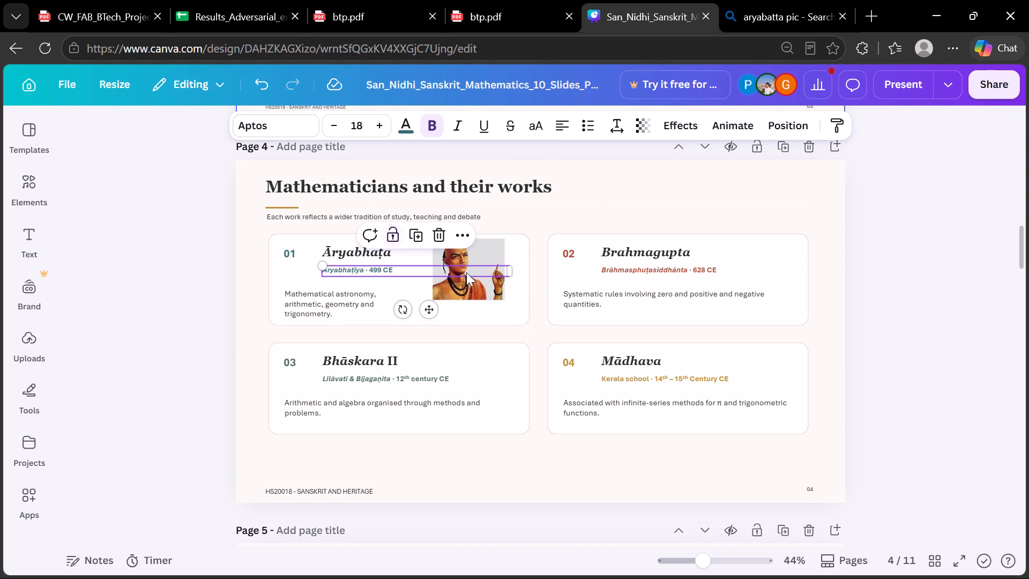
{"action": "left_click_drag", "start_coordinate": [513, 270], "coordinate": [413, 272]}
Move the Aryabhata portrait slightly down so it sits vertically centred in the free space beside the text of card 01.
{"action": "left_click_drag", "start_coordinate": [449, 277], "coordinate": [450, 294]}
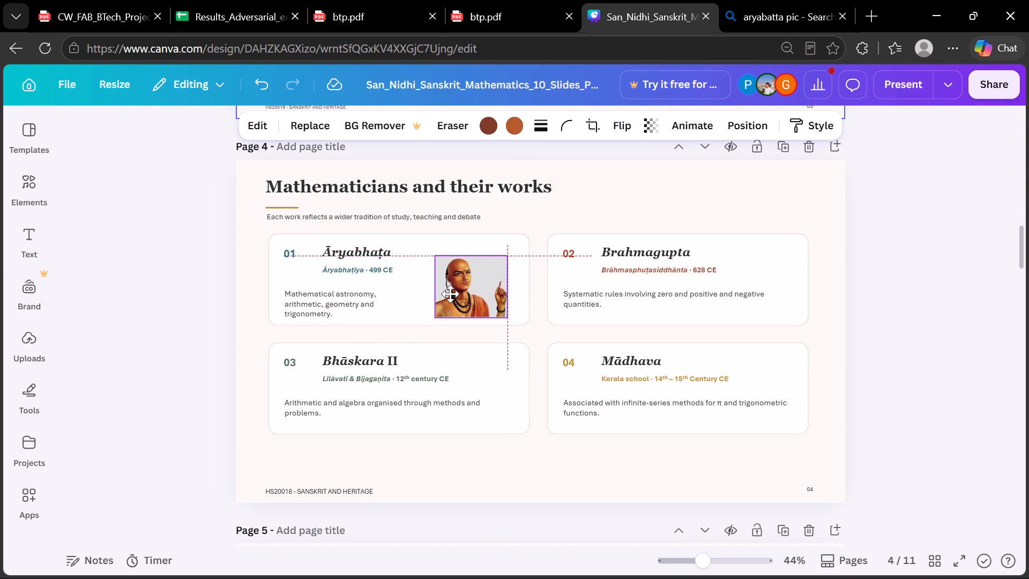
{"action": "left_click_drag", "start_coordinate": [450, 294], "coordinate": [450, 287]}
{"action": "left_click", "coordinate": [552, 352]}
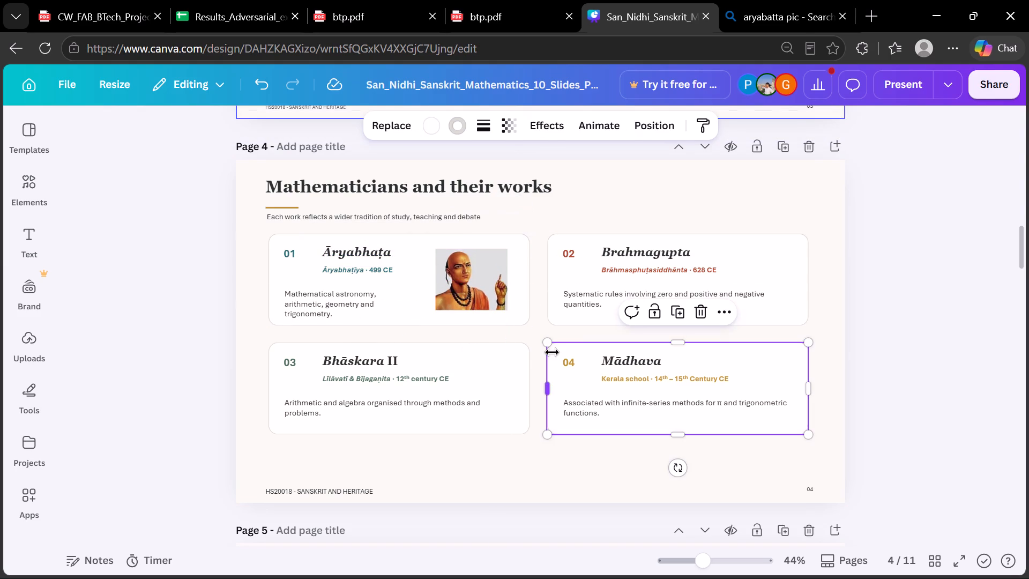
{"action": "left_click", "coordinate": [695, 250]}
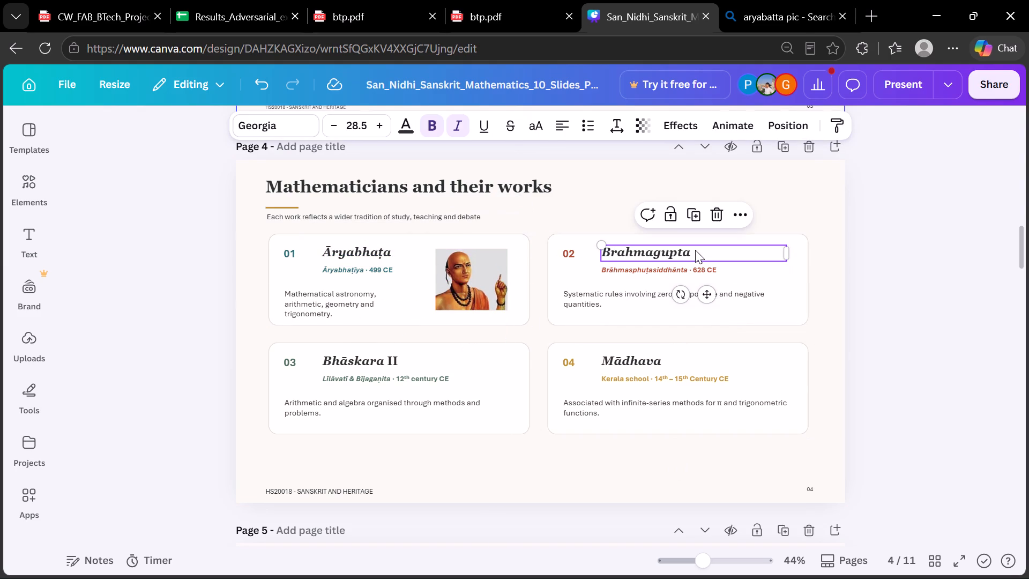
Search the web for "brahma guptha pic" and capture the seated Brahmagupta figure with the circle behind it as a screen snip.
{"action": "left_click", "coordinate": [799, 5]}
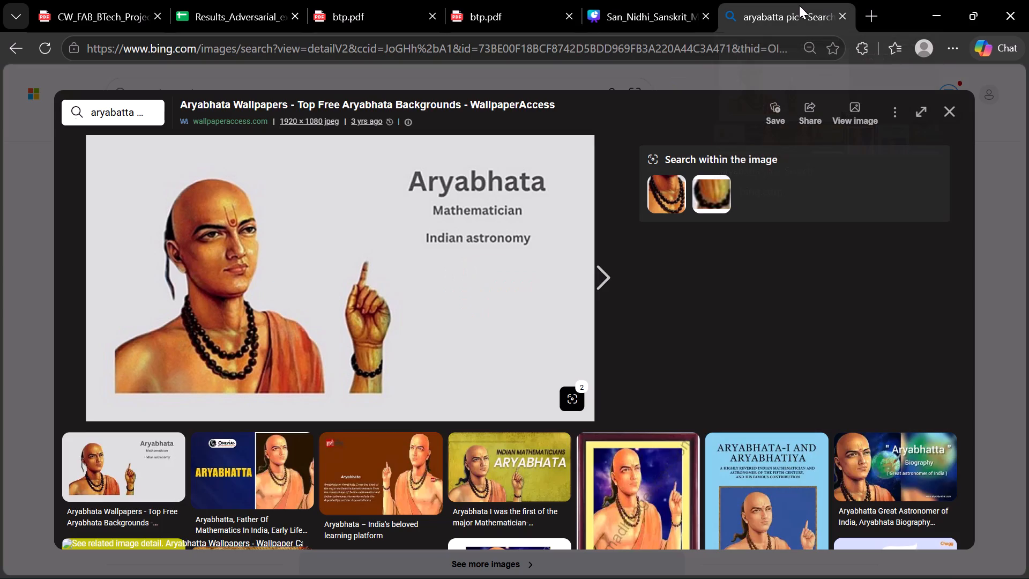
{"action": "left_click", "coordinate": [869, 12]}
{"action": "type", "text": "bh"}
{"action": "key", "text": "BackSpace"}
{"action": "type", "text": "rahma gupth"}
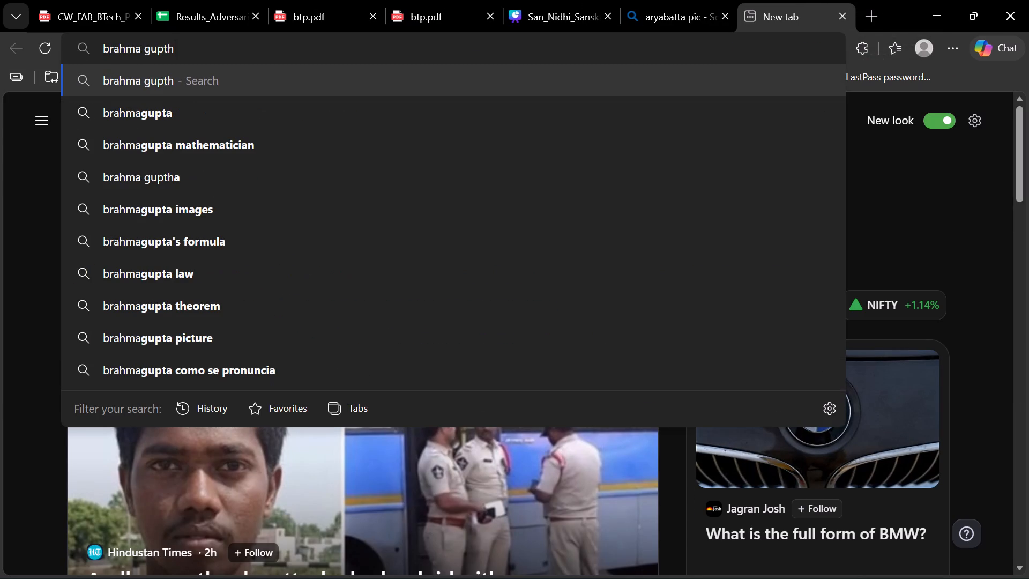
{"action": "type", "text": "a pic"}
{"action": "key", "text": "Return"}
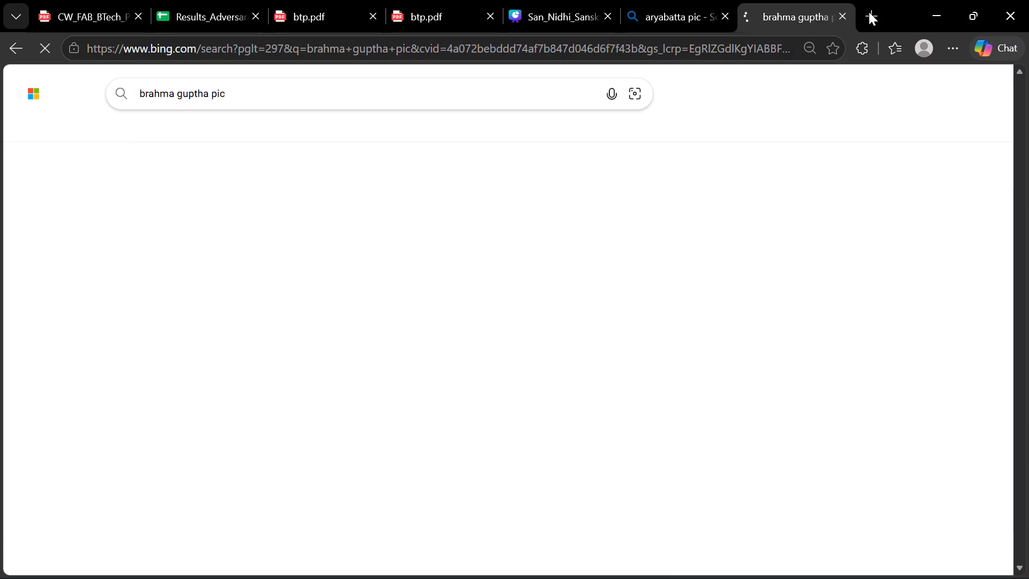
{"action": "scroll", "coordinate": [414, 361], "scroll_direction": "down", "scroll_amount": 1}
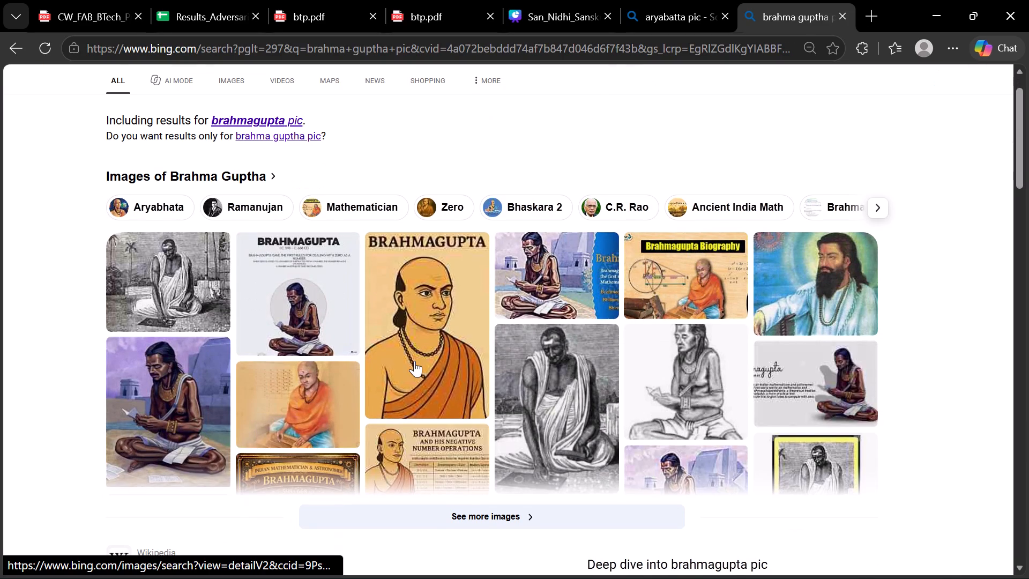
{"action": "left_click", "coordinate": [326, 306]}
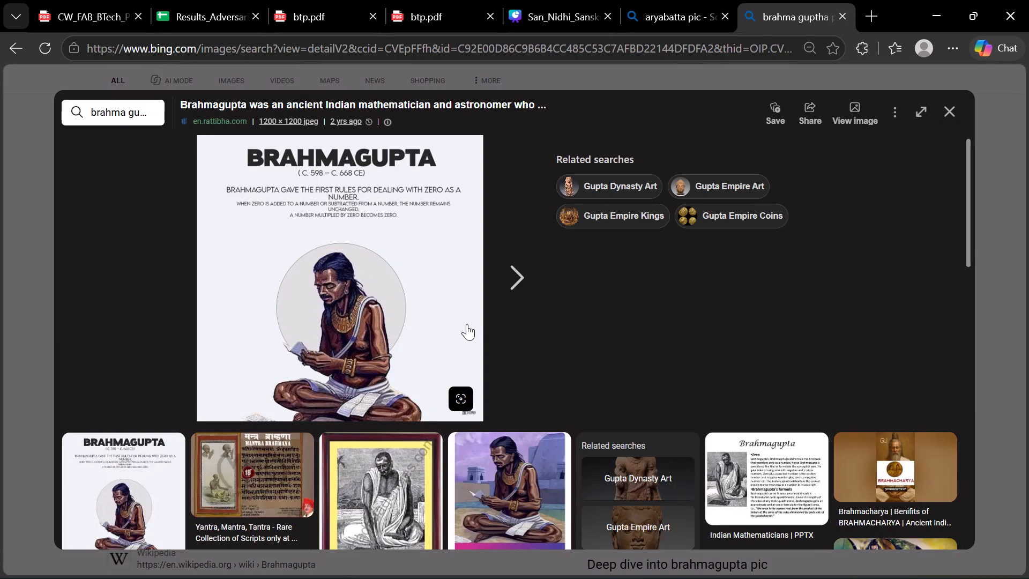
{"action": "key", "text": "Print"}
{"action": "left_click_drag", "start_coordinate": [247, 240], "coordinate": [441, 424]}
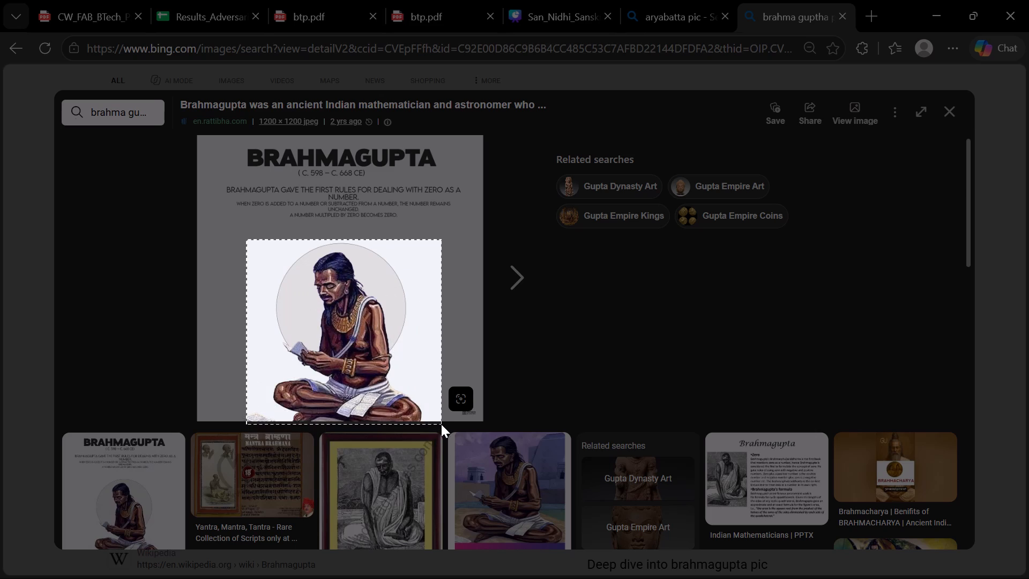
{"action": "left_click_drag", "start_coordinate": [441, 424], "coordinate": [436, 422]}
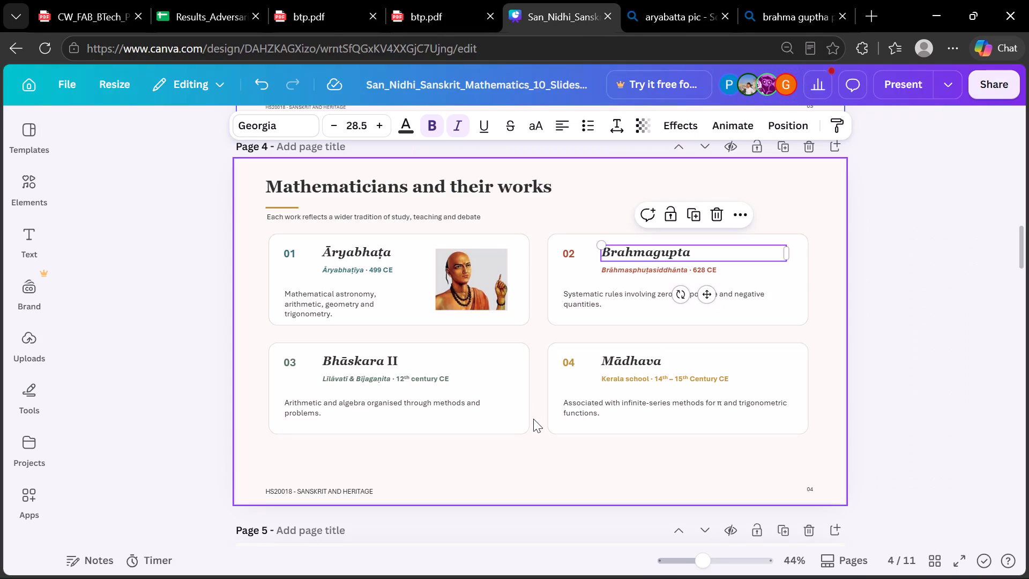
Paste the captured Brahmagupta figure onto slide 4 and shrink it to about the height of a card.
{"action": "key", "text": "ctrl+v"}
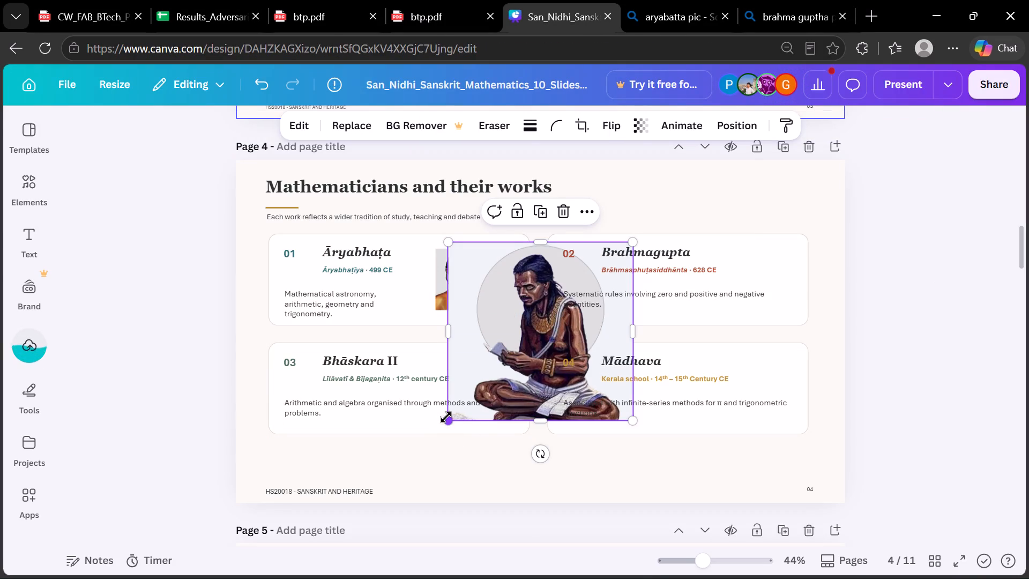
{"action": "left_click_drag", "start_coordinate": [447, 420], "coordinate": [544, 328]}
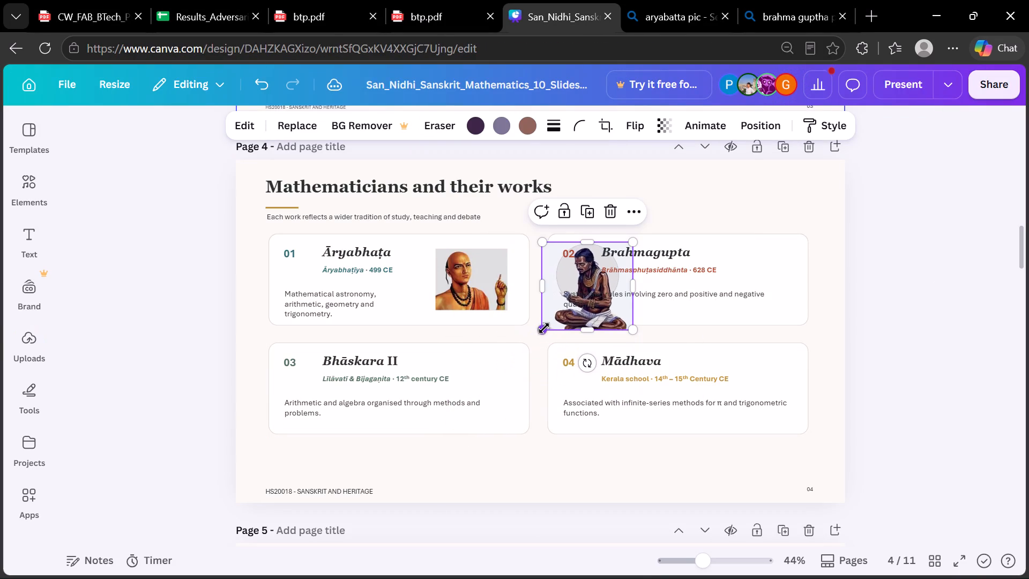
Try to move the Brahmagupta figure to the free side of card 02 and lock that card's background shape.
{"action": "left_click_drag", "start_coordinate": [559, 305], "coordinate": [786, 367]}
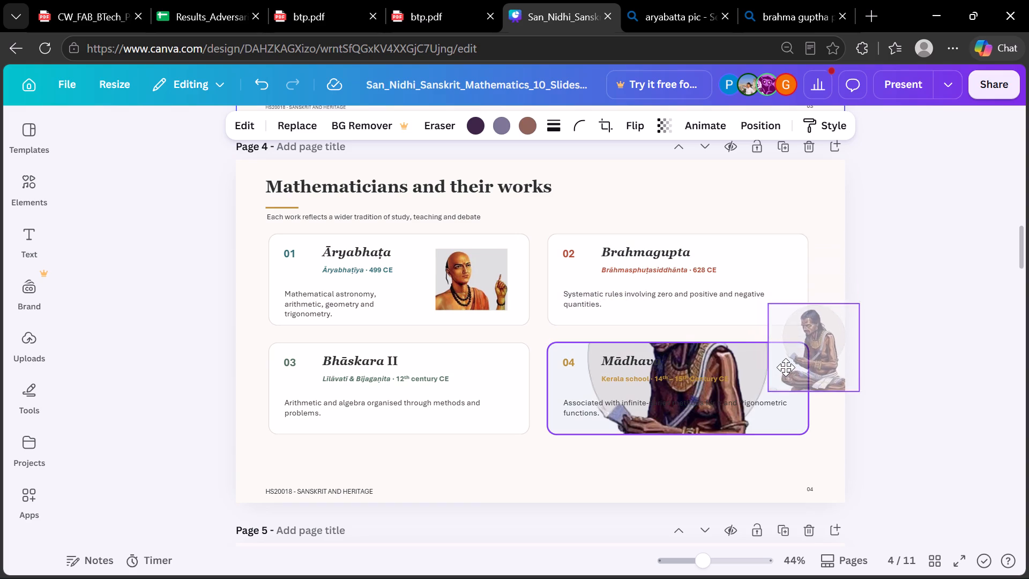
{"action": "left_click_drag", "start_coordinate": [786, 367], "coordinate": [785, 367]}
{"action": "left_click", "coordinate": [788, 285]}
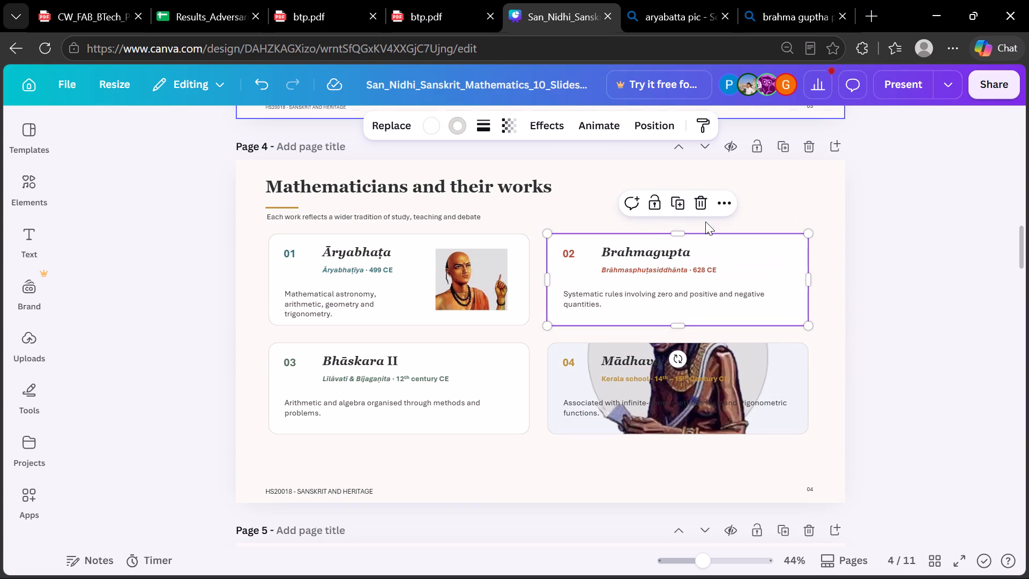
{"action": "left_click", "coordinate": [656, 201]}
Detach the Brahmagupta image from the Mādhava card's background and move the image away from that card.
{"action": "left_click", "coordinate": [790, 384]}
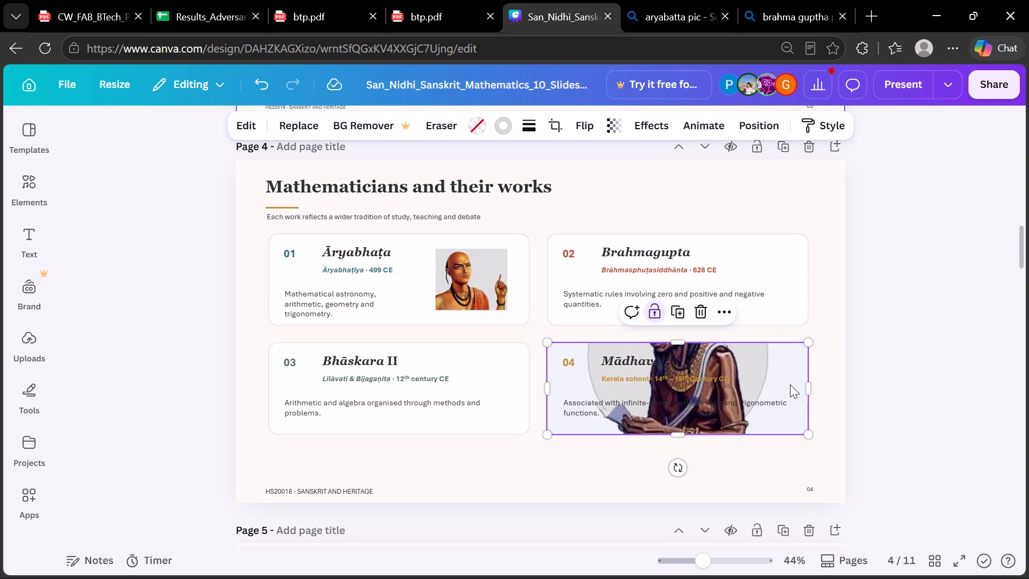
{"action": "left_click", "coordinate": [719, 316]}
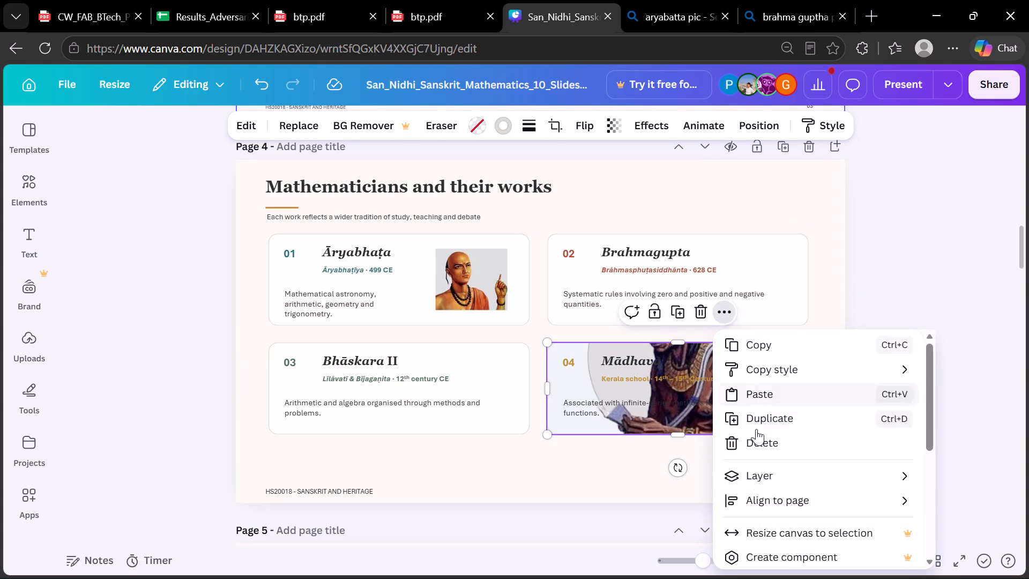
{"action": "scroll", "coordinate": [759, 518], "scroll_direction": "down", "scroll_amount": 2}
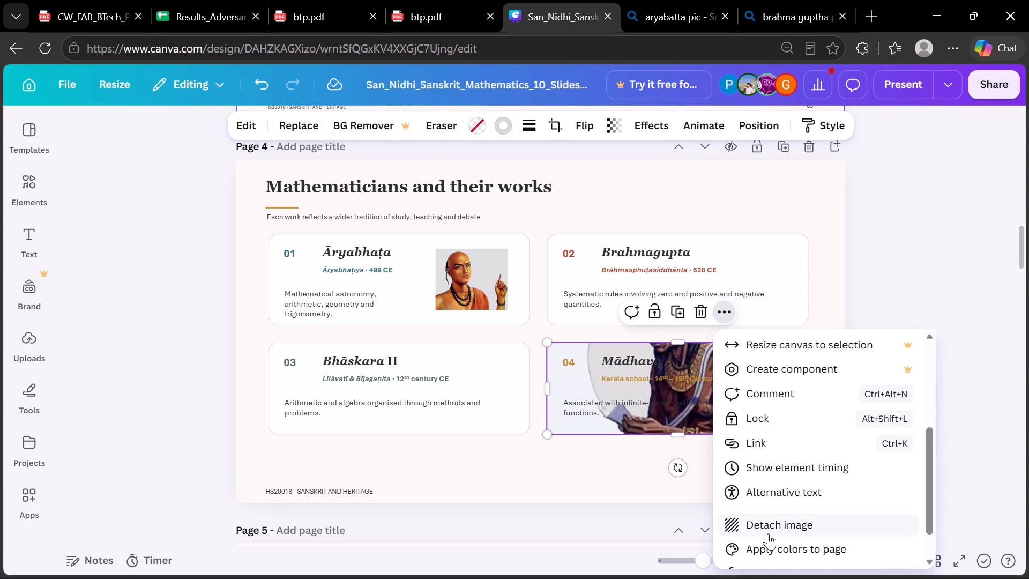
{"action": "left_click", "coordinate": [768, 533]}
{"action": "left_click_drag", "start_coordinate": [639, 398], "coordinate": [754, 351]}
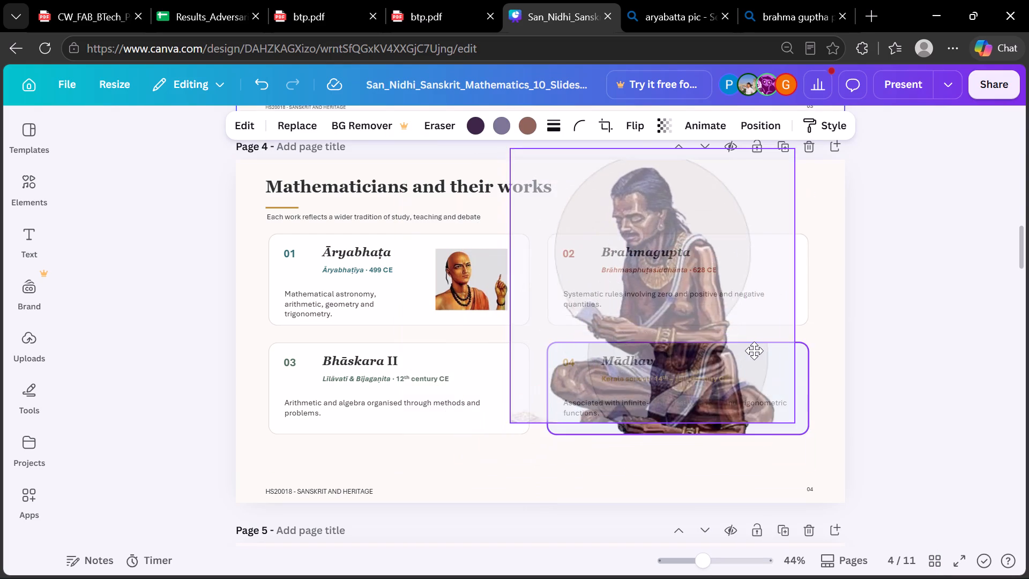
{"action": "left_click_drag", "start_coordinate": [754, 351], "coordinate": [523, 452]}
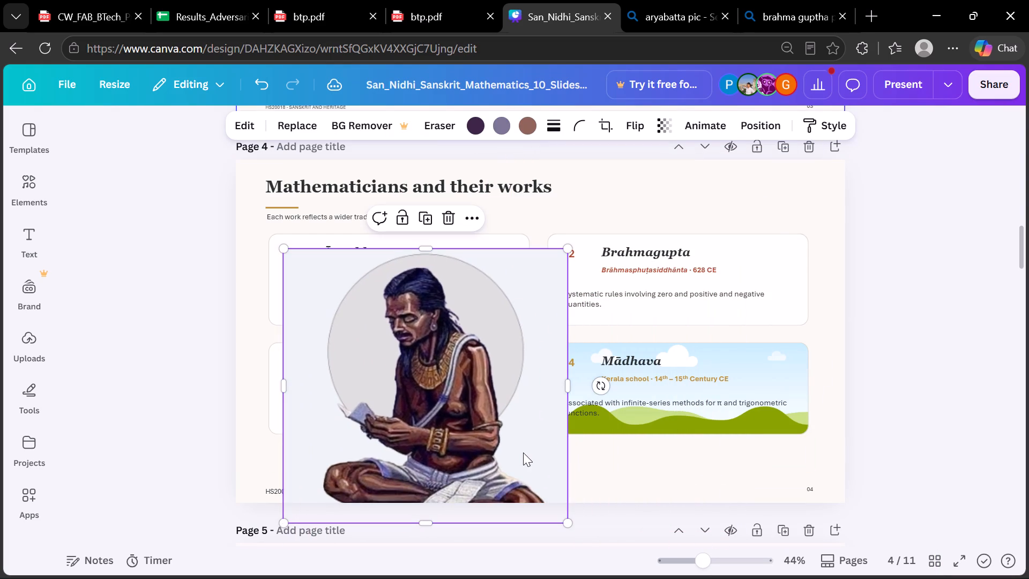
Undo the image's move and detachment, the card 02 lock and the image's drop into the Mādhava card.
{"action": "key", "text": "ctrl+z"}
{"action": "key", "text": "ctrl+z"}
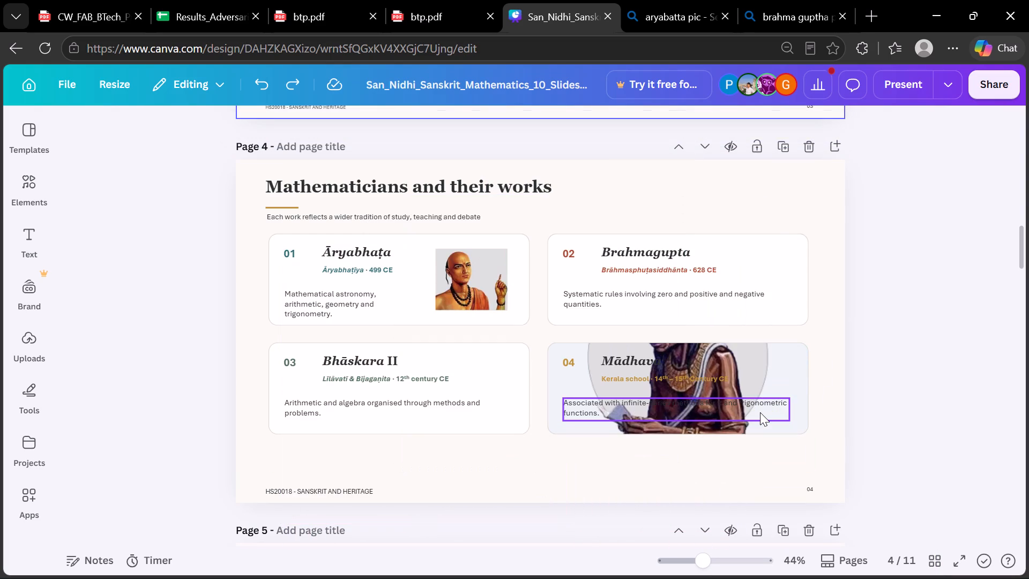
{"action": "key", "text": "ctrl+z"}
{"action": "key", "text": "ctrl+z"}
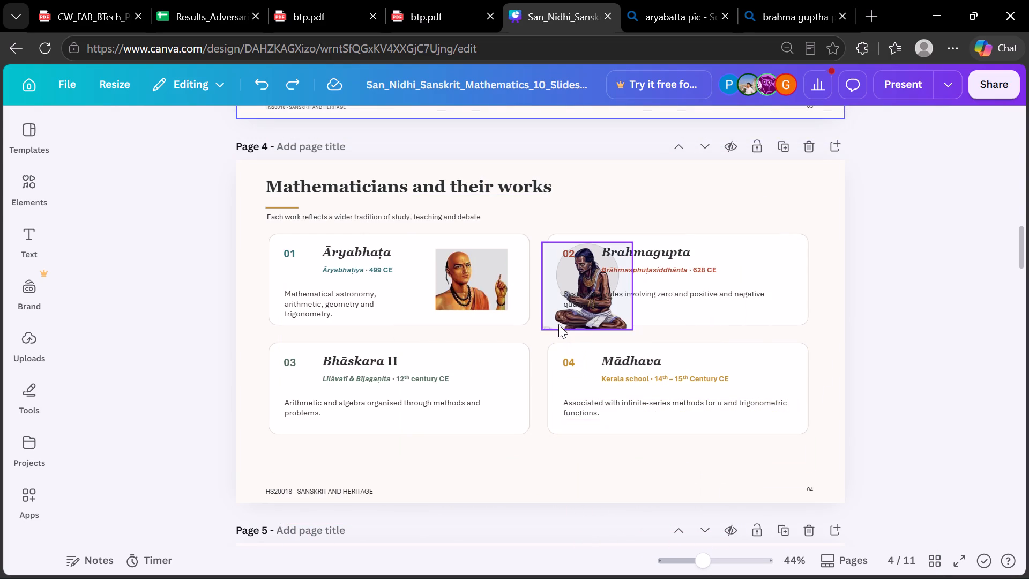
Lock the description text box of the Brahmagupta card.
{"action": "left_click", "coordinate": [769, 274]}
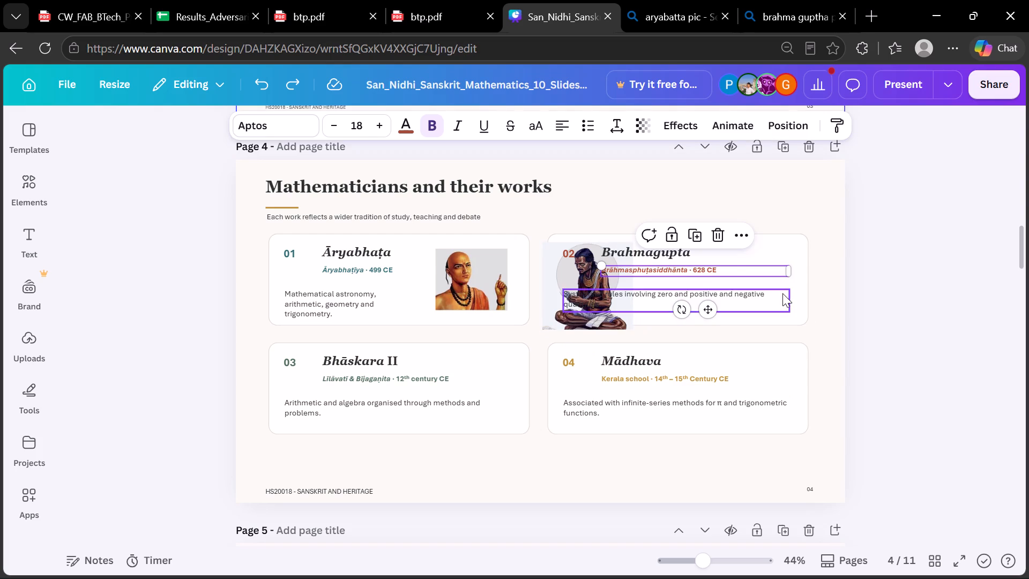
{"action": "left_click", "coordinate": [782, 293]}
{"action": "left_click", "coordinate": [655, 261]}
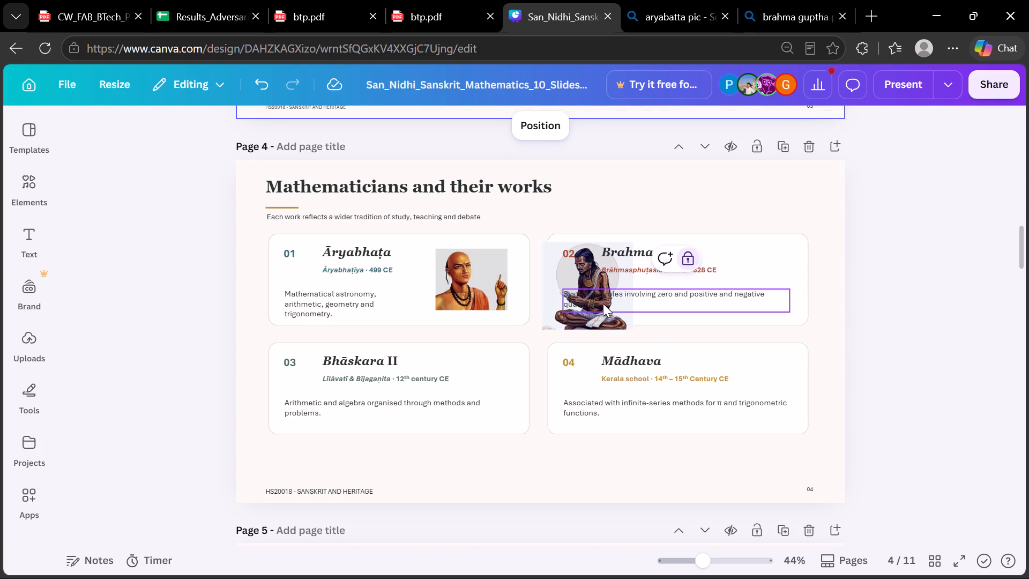
Move the Brahmagupta figure above card 02, clear of it, and lock the background shape of that card.
{"action": "left_click_drag", "start_coordinate": [608, 316], "coordinate": [713, 326]}
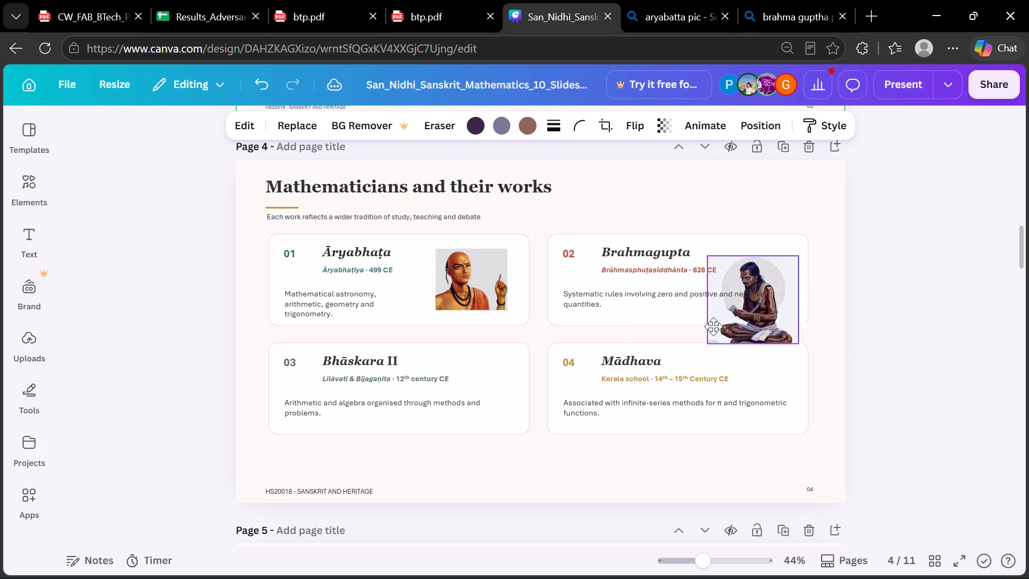
{"action": "left_click_drag", "start_coordinate": [713, 326], "coordinate": [620, 207]}
{"action": "left_click", "coordinate": [755, 249]}
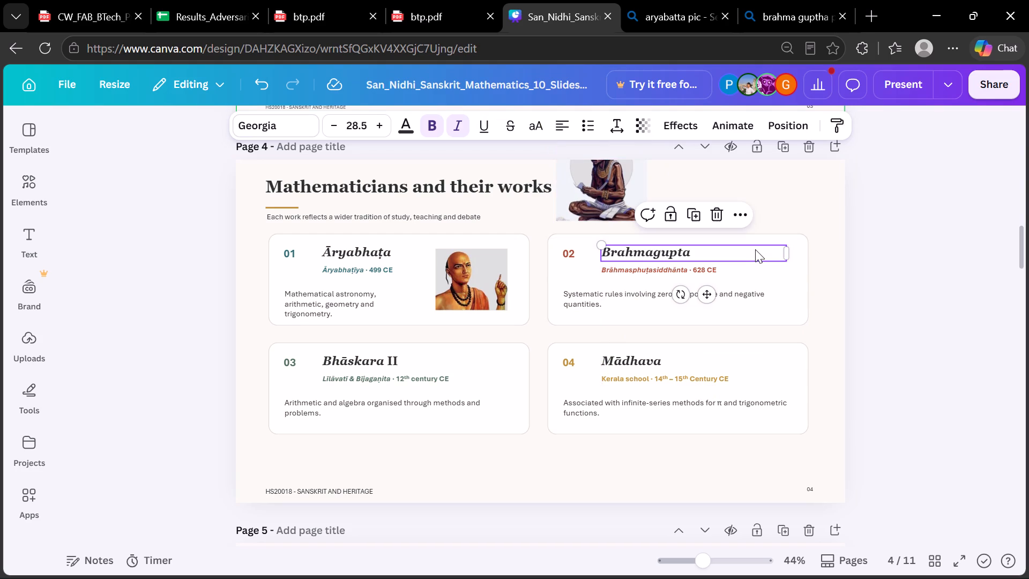
{"action": "left_click", "coordinate": [567, 268]}
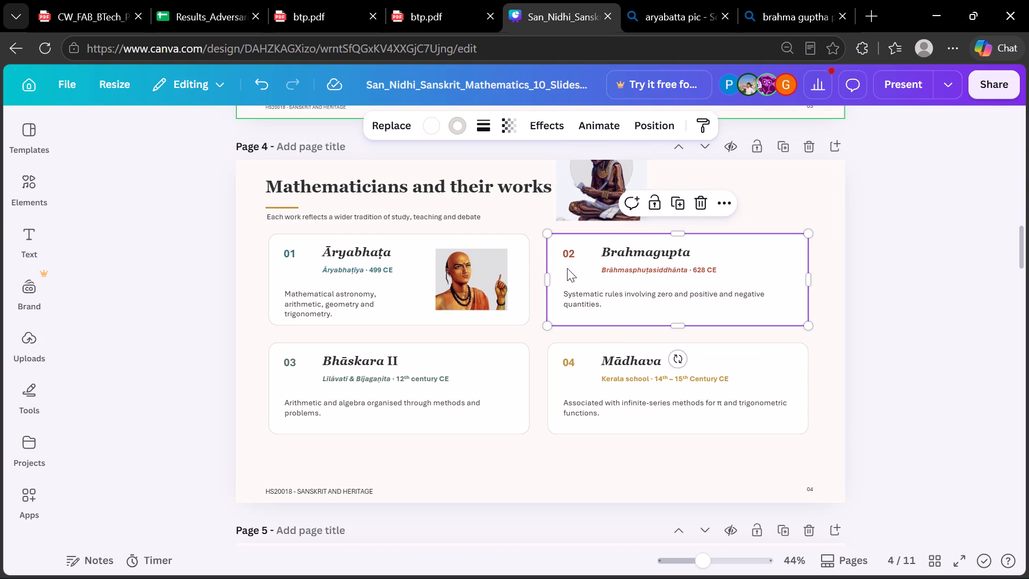
{"action": "left_click", "coordinate": [657, 204]}
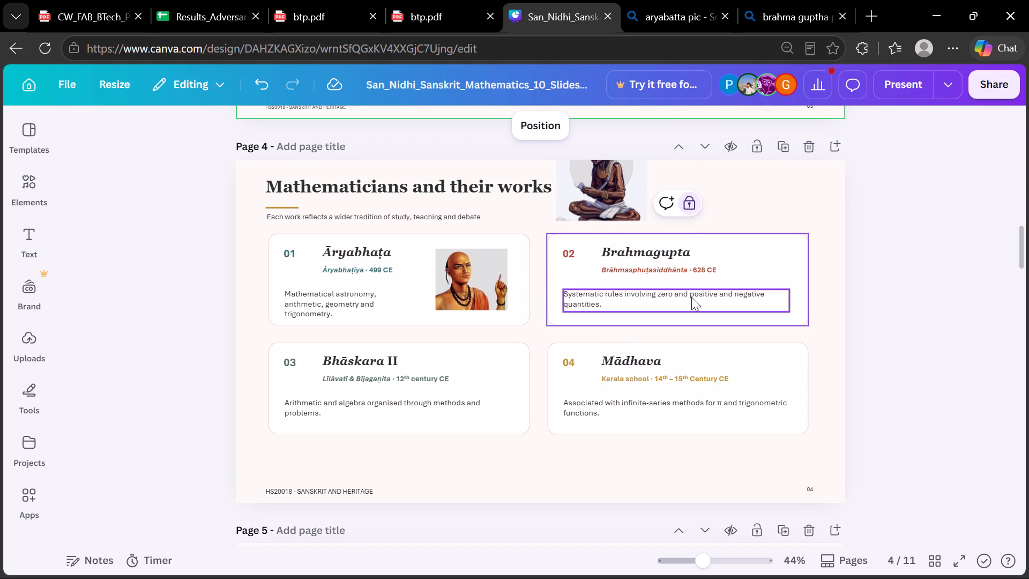
Unlock the Brahmagupta card's description, narrow it to wrap onto three lines, and shorten the Brāhmasphuṭasiddhānta subtitle box to fit its text.
{"action": "left_click", "coordinate": [691, 298]}
{"action": "left_click", "coordinate": [686, 257]}
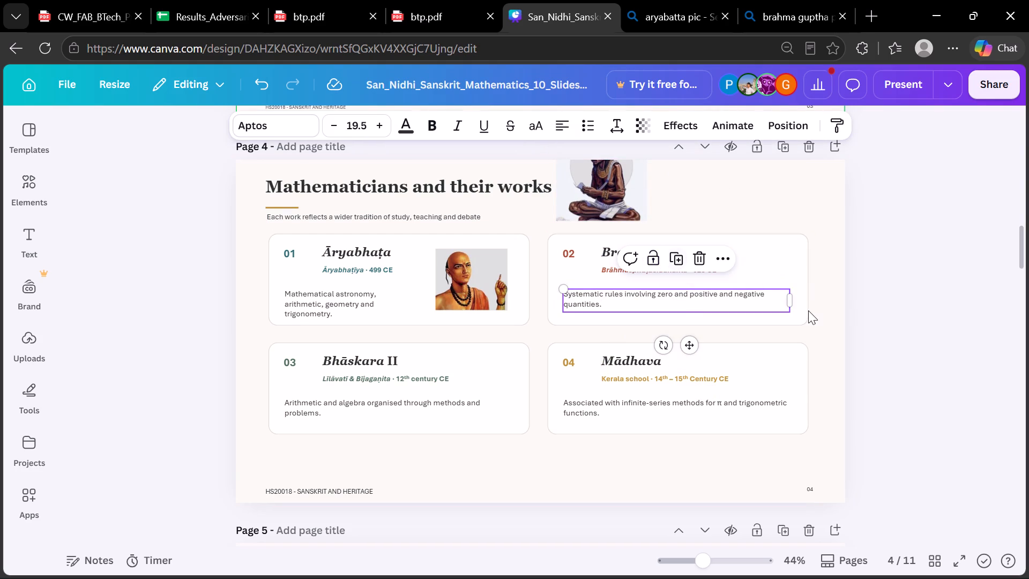
{"action": "left_click_drag", "start_coordinate": [792, 303], "coordinate": [672, 297]}
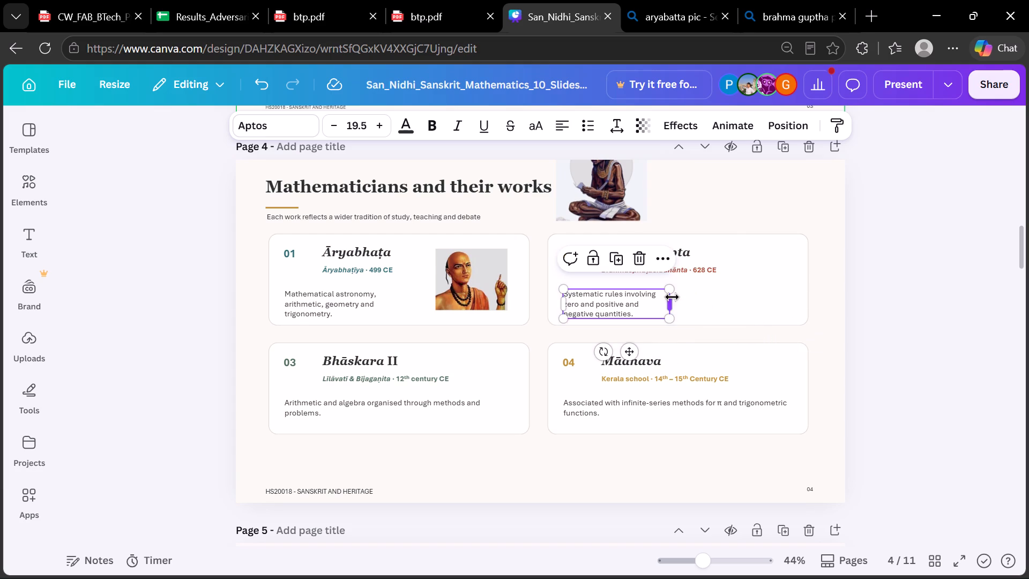
{"action": "left_click", "coordinate": [691, 269]}
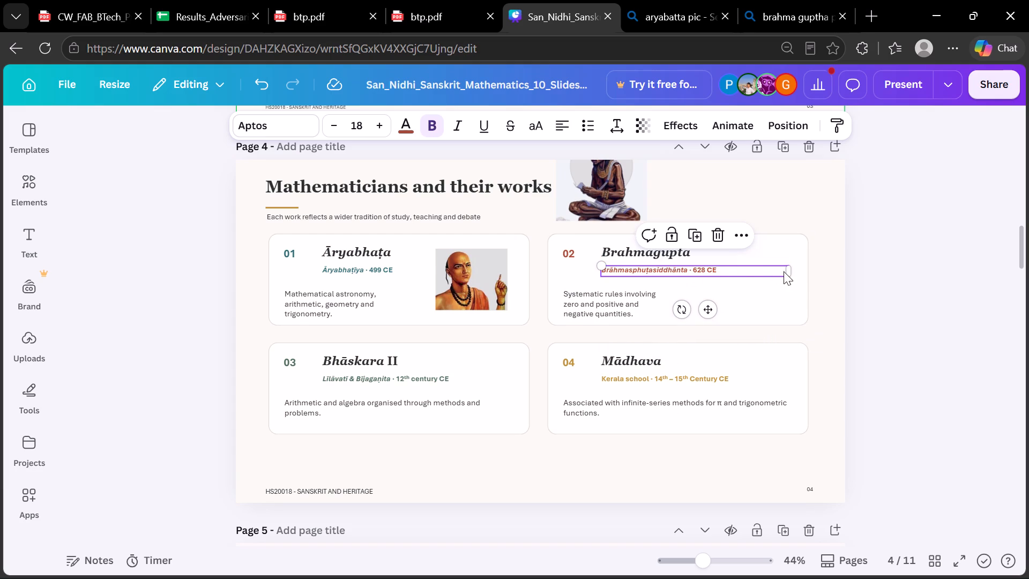
{"action": "left_click_drag", "start_coordinate": [791, 271], "coordinate": [720, 273]}
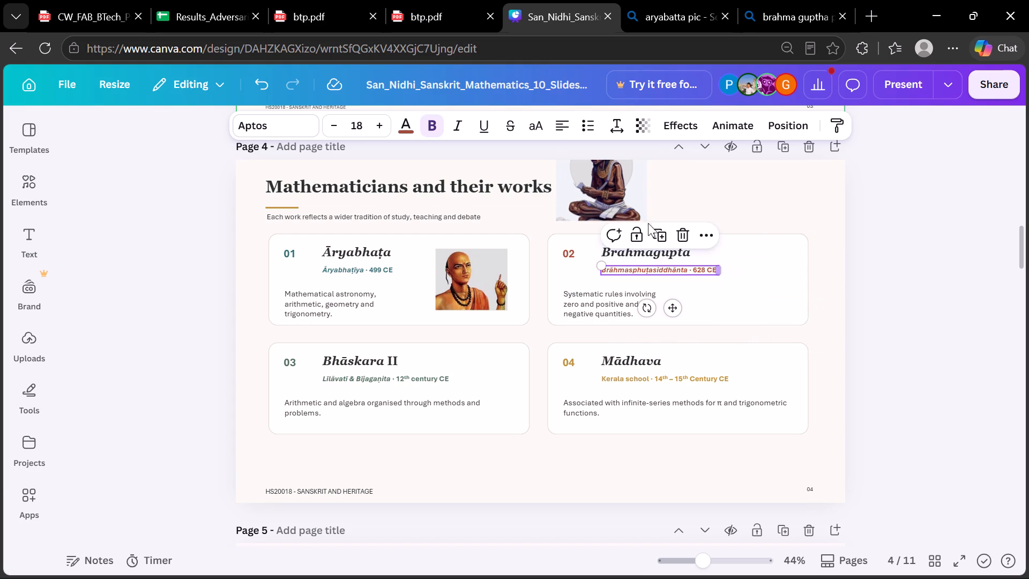
Move the Brahmagupta figure into the empty area of card 02 beside its text and shrink it slightly to fit within the card.
{"action": "left_click_drag", "start_coordinate": [616, 202], "coordinate": [760, 248]}
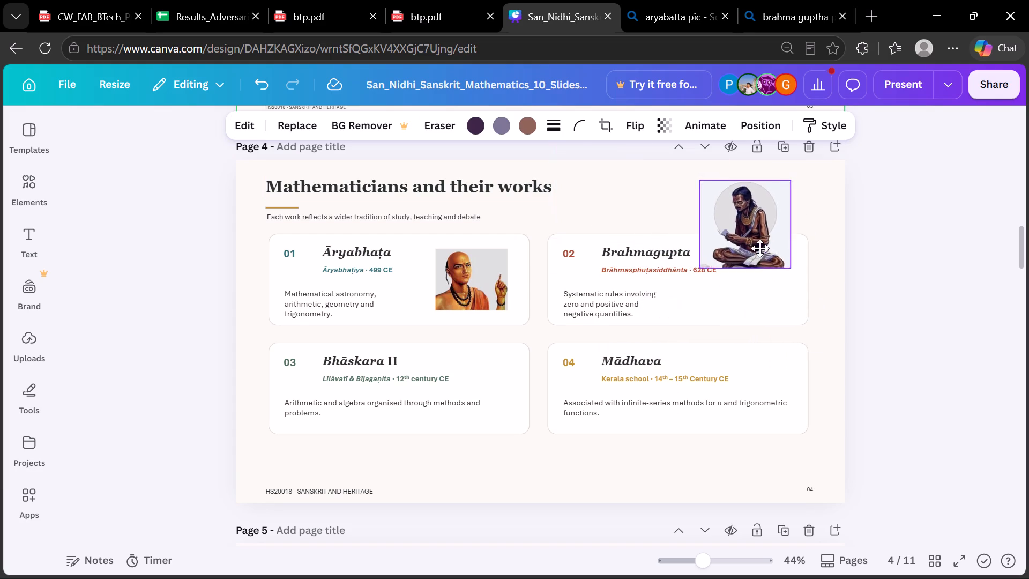
{"action": "left_click_drag", "start_coordinate": [760, 248], "coordinate": [766, 300]}
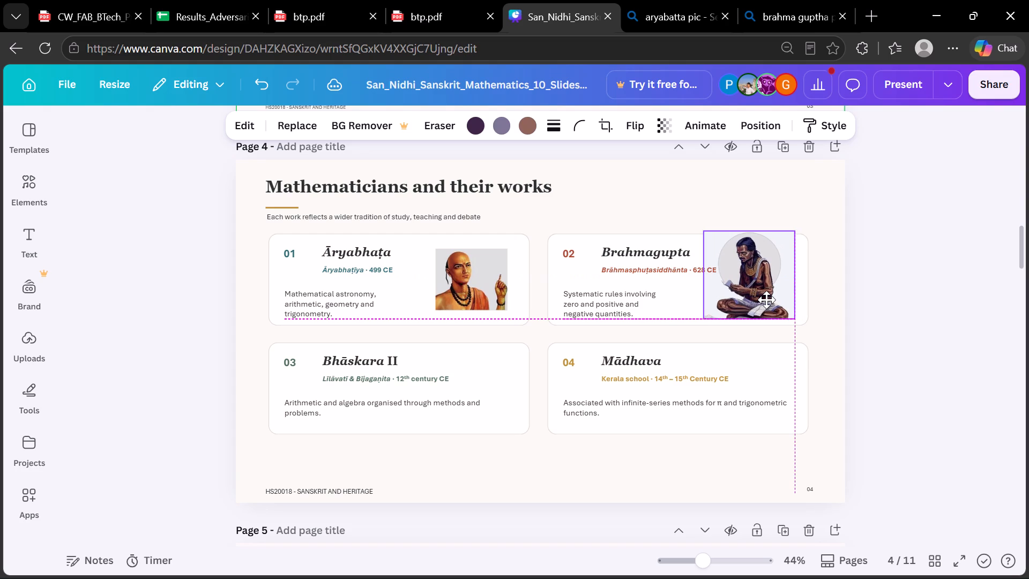
{"action": "left_click_drag", "start_coordinate": [766, 300], "coordinate": [767, 300]}
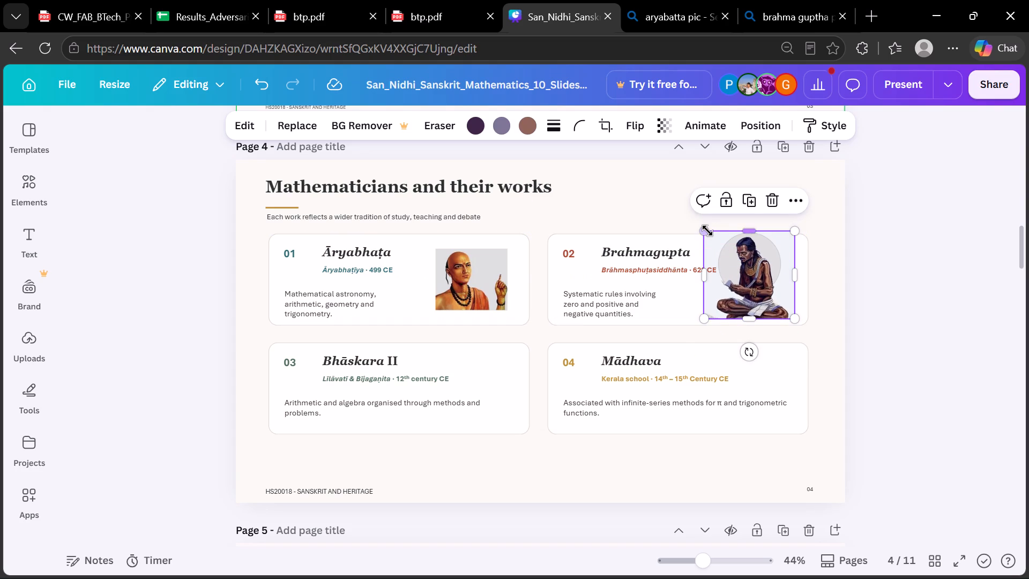
{"action": "left_click_drag", "start_coordinate": [706, 231], "coordinate": [716, 239]}
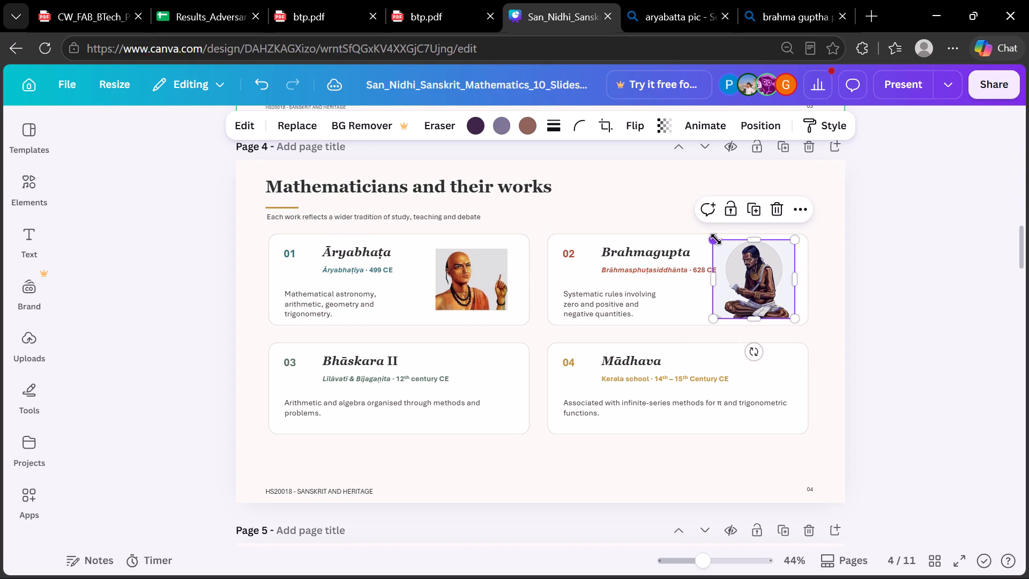
{"action": "left_click", "coordinate": [825, 406]}
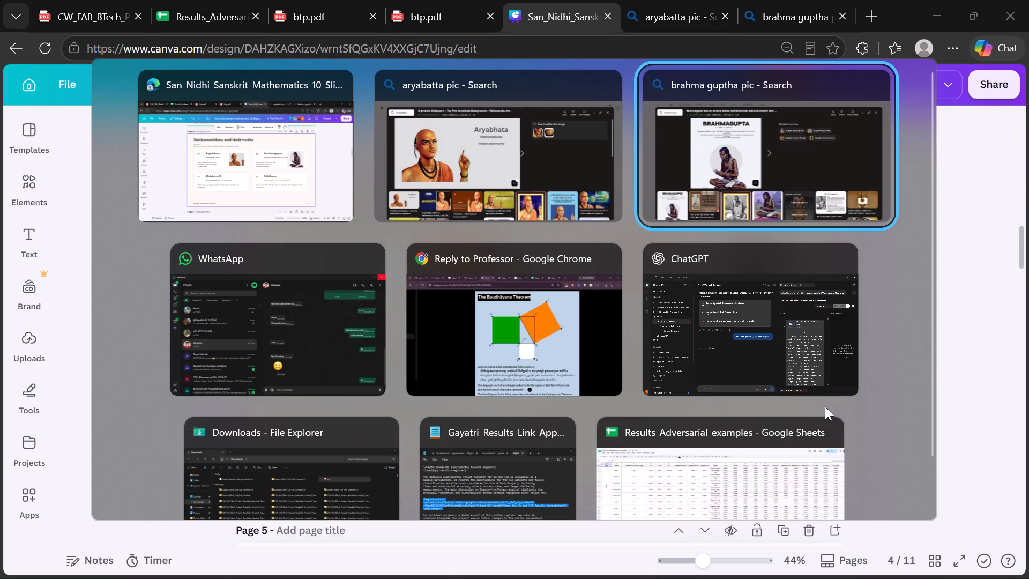
Search the web in a new browser tab for "bhaskara 2 pic" and open the black-and-white Bhāskara II portrait from CoolaBoo.
{"action": "left_click", "coordinate": [878, 8]}
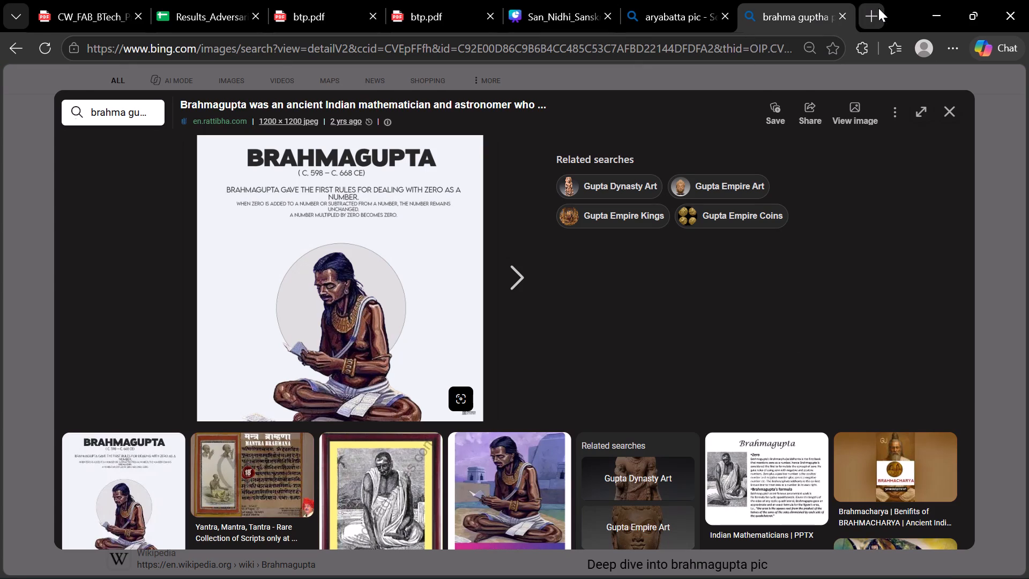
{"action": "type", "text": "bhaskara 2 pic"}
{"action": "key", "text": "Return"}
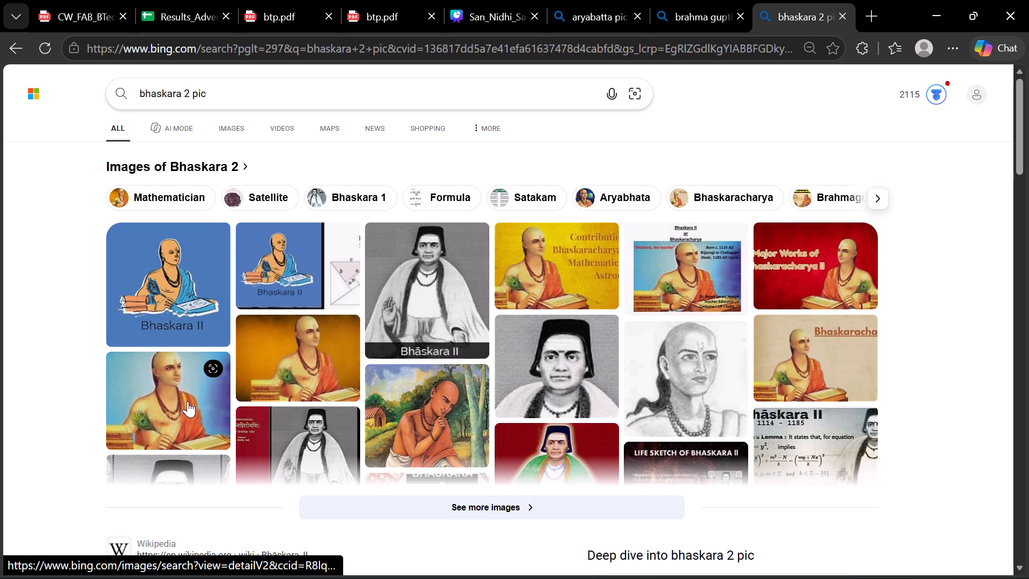
{"action": "scroll", "coordinate": [549, 394], "scroll_direction": "down", "scroll_amount": 1}
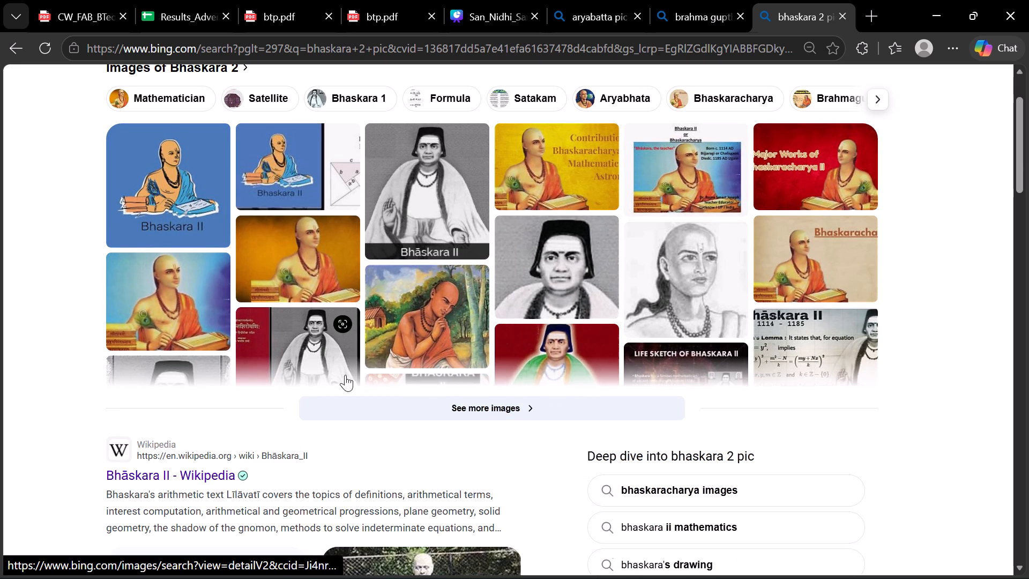
{"action": "left_click", "coordinate": [451, 204]}
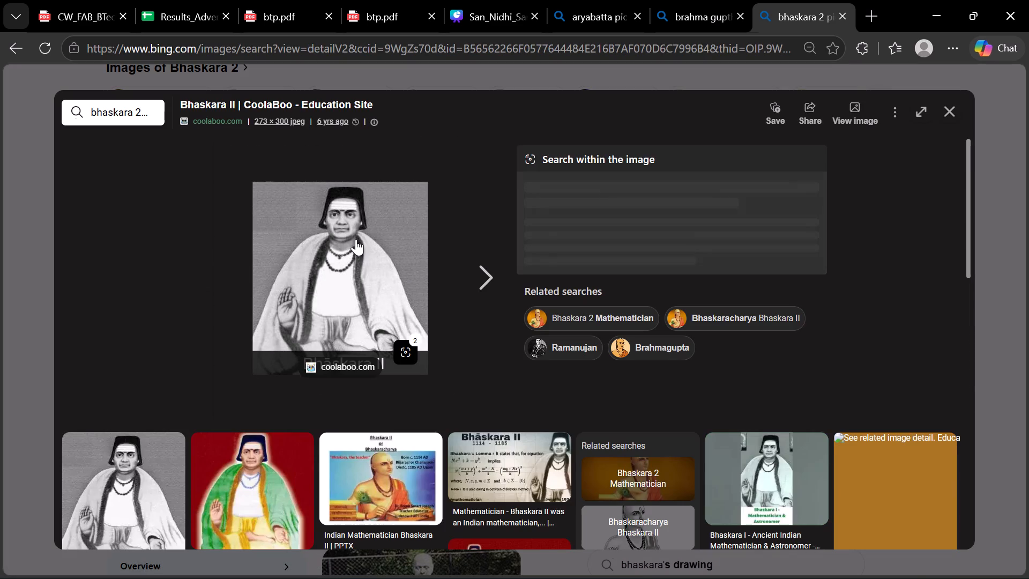
Capture a screen snip of the enlarged black-and-white Bhāskara II portrait.
{"action": "key", "text": "Print"}
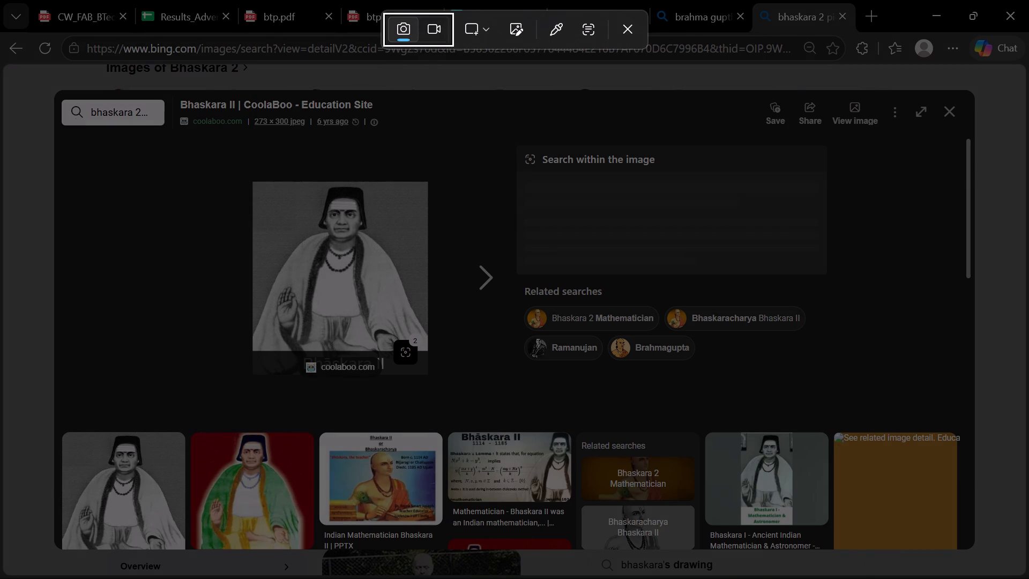
Capture the black-and-white Bhaskara II portrait as a screen snip, cropping out the caption beneath it.
{"action": "left_click_drag", "start_coordinate": [256, 184], "coordinate": [423, 336]}
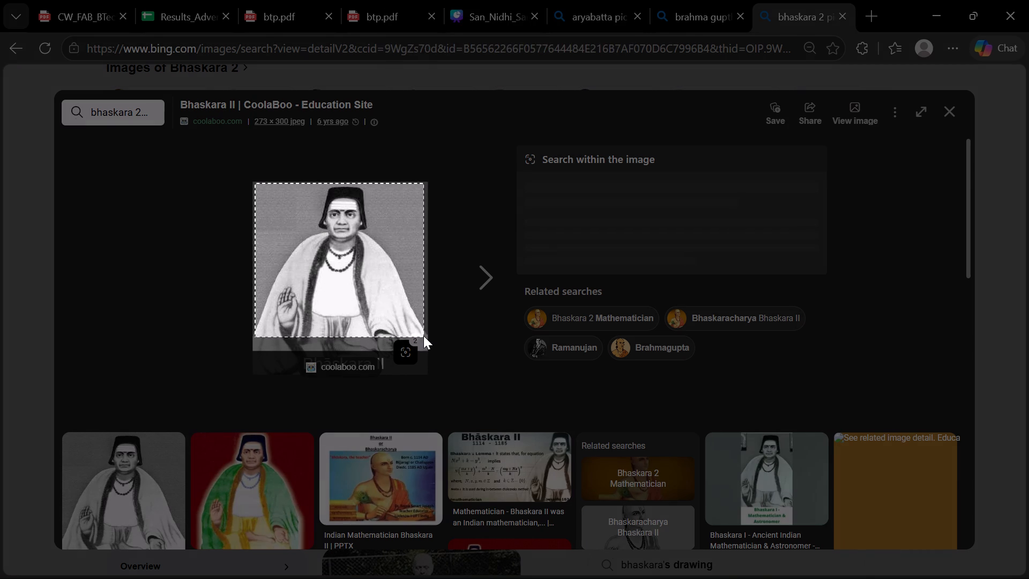
{"action": "left_click_drag", "start_coordinate": [423, 336], "coordinate": [424, 331]}
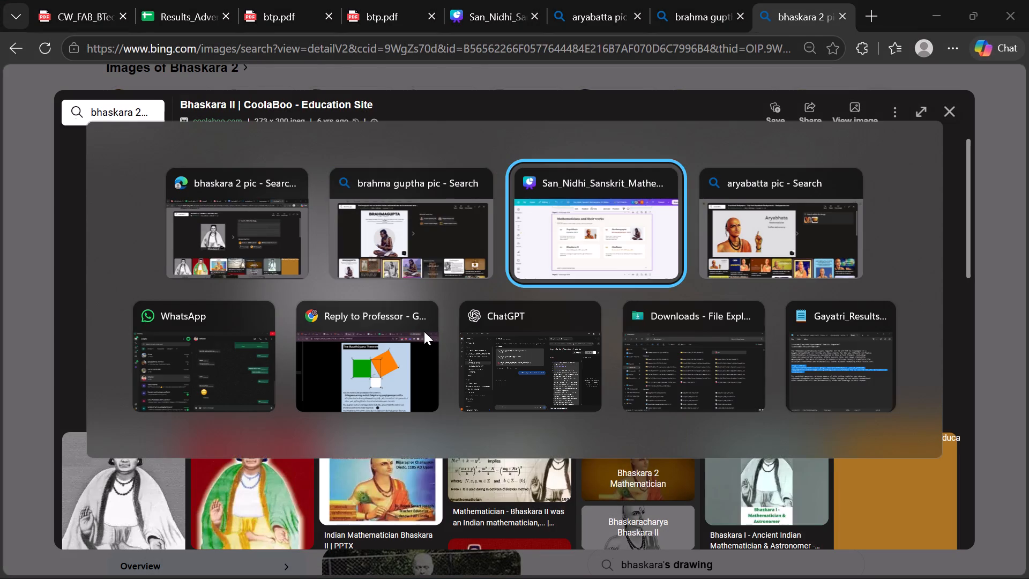
Narrow the description text box in card 03 of the slide so its text wraps onto three lines.
{"action": "left_click", "coordinate": [447, 403]}
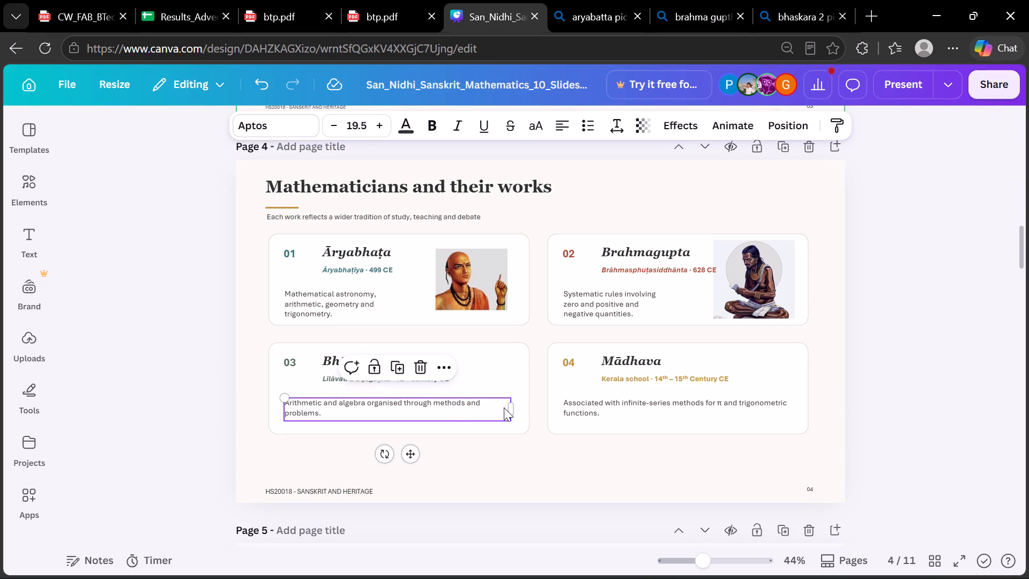
{"action": "left_click_drag", "start_coordinate": [511, 410], "coordinate": [374, 408]}
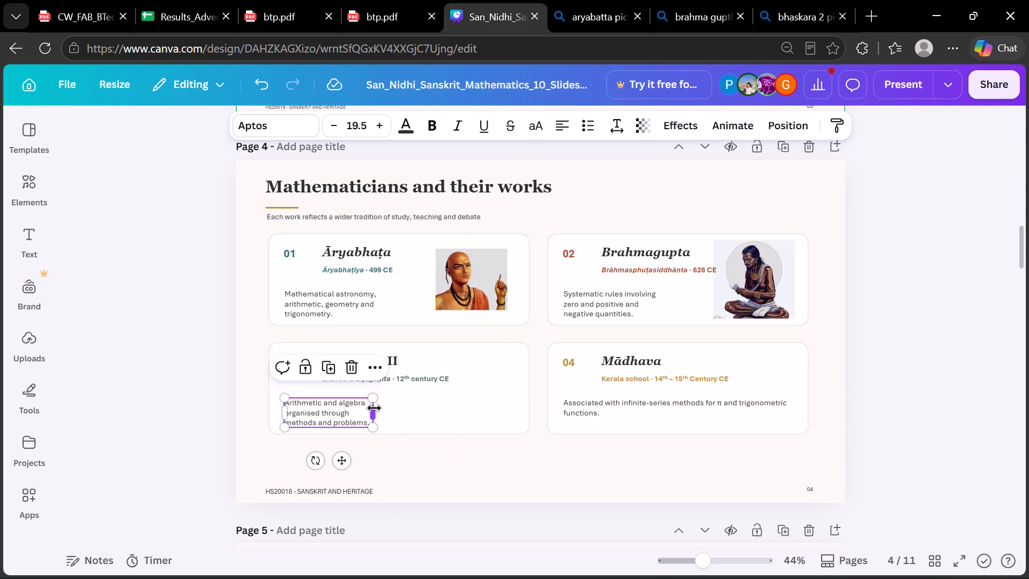
Align the "Līlāvatī & Bījagaṇita · 12th century CE" text box with the start of card 03's description and narrow it to about 446 wide.
{"action": "left_click_drag", "start_coordinate": [431, 380], "coordinate": [434, 380]}
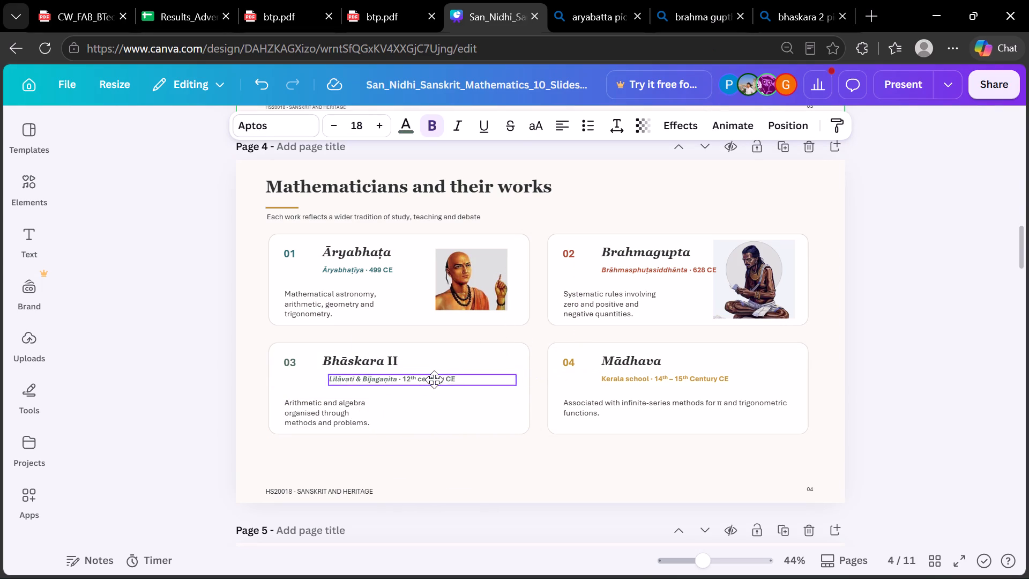
{"action": "left_click_drag", "start_coordinate": [434, 380], "coordinate": [396, 382]}
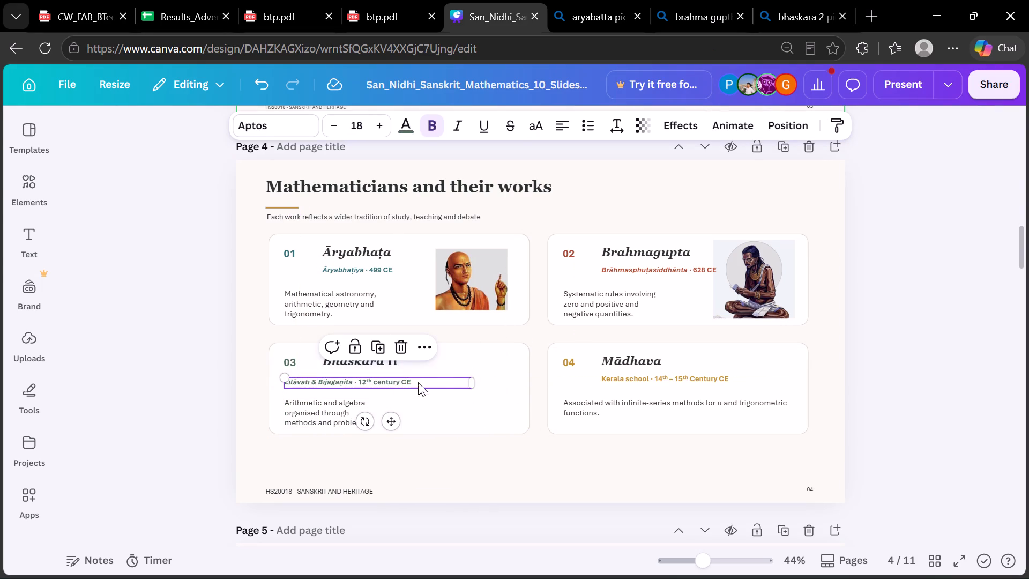
{"action": "left_click_drag", "start_coordinate": [472, 382], "coordinate": [427, 377]}
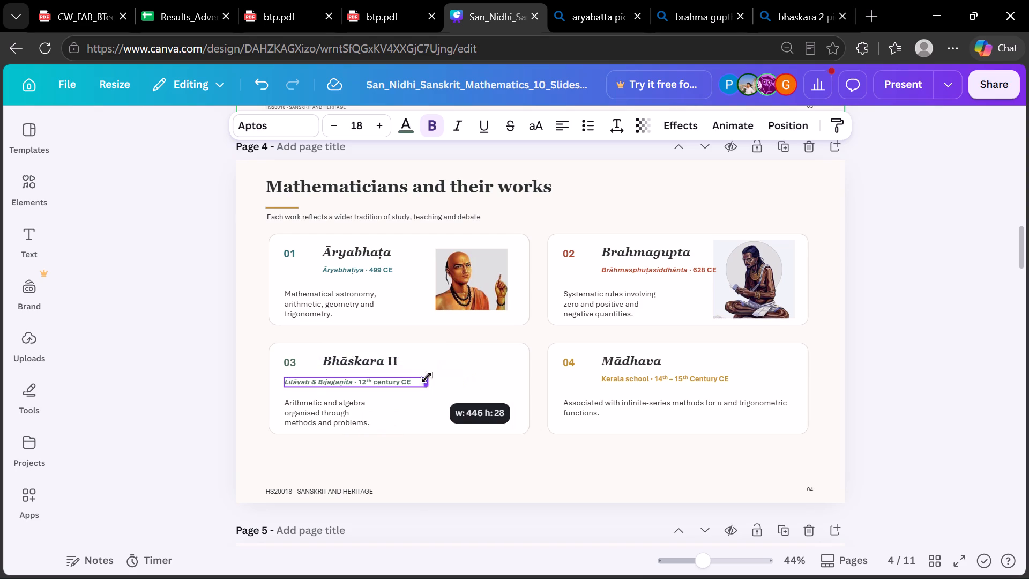
Paste the captured Bhaskara II portrait onto slide 4.
{"action": "left_click", "coordinate": [467, 410]}
{"action": "key", "text": "ctrl+v"}
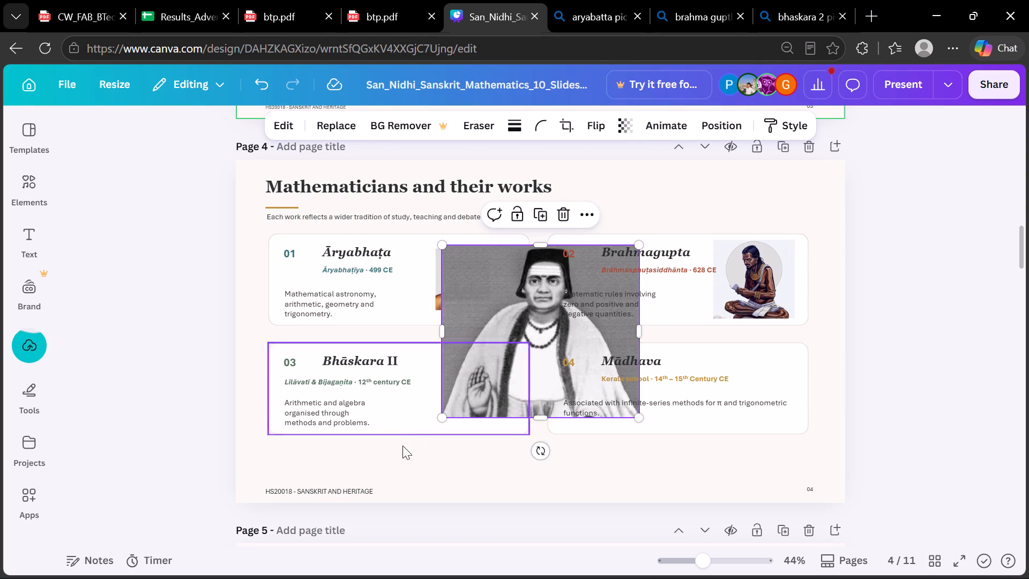
Lock the background shape of the Bhāskara II card.
{"action": "left_click", "coordinate": [390, 430]}
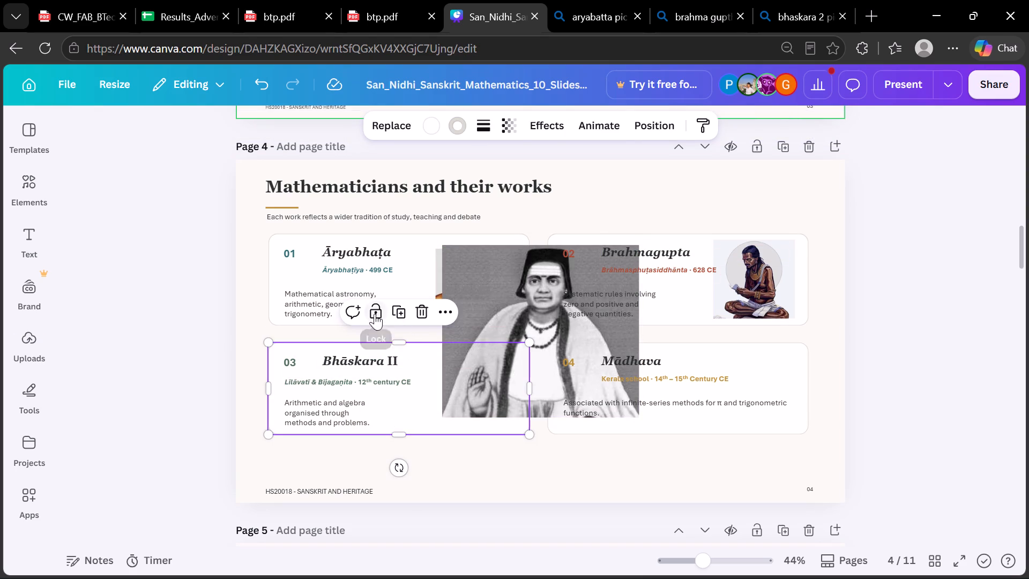
{"action": "left_click", "coordinate": [375, 314]}
Shrink the Bhaskara II portrait to fit card 03 and place it in the free space beside the text, beneath the Aryabhata portrait.
{"action": "left_click_drag", "start_coordinate": [546, 308], "coordinate": [510, 329]}
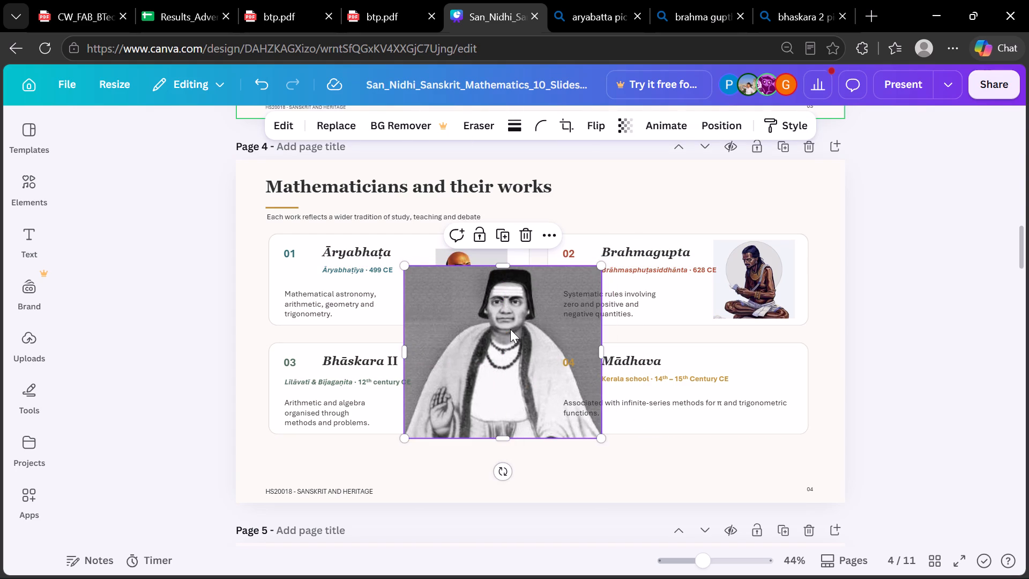
{"action": "left_click_drag", "start_coordinate": [605, 265], "coordinate": [471, 351]}
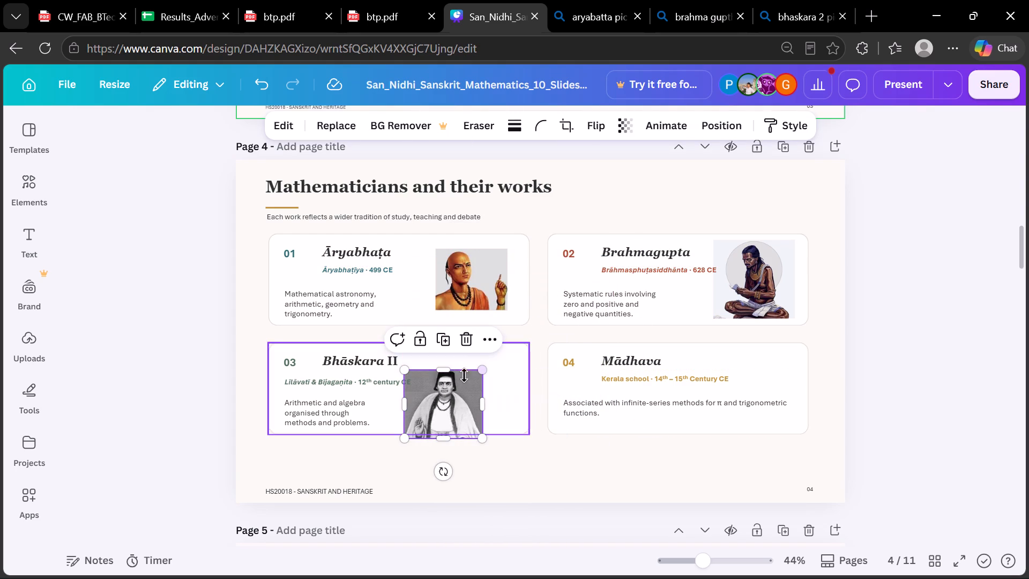
{"action": "left_click_drag", "start_coordinate": [455, 393], "coordinate": [479, 379]}
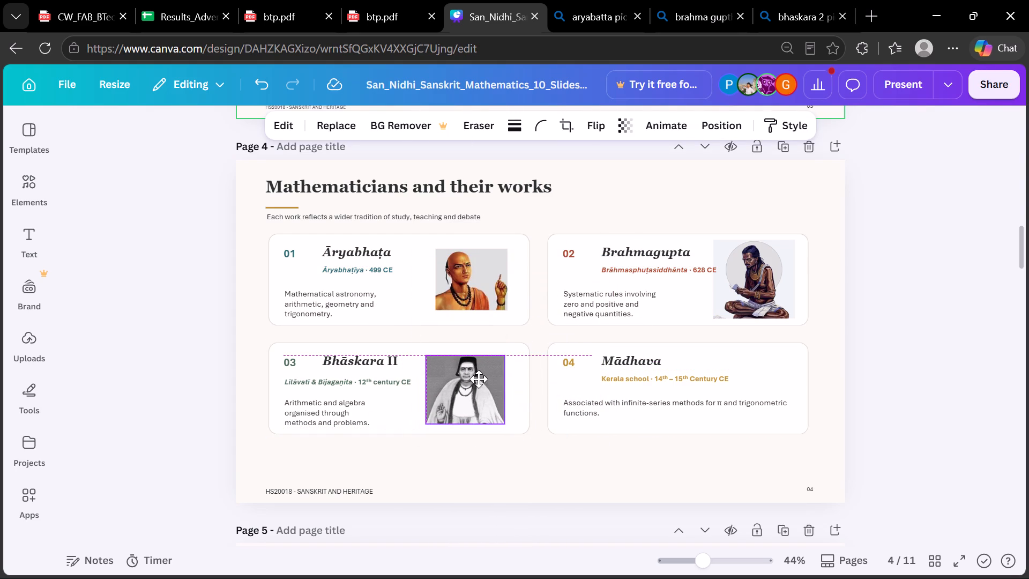
{"action": "left_click_drag", "start_coordinate": [479, 379], "coordinate": [484, 379]}
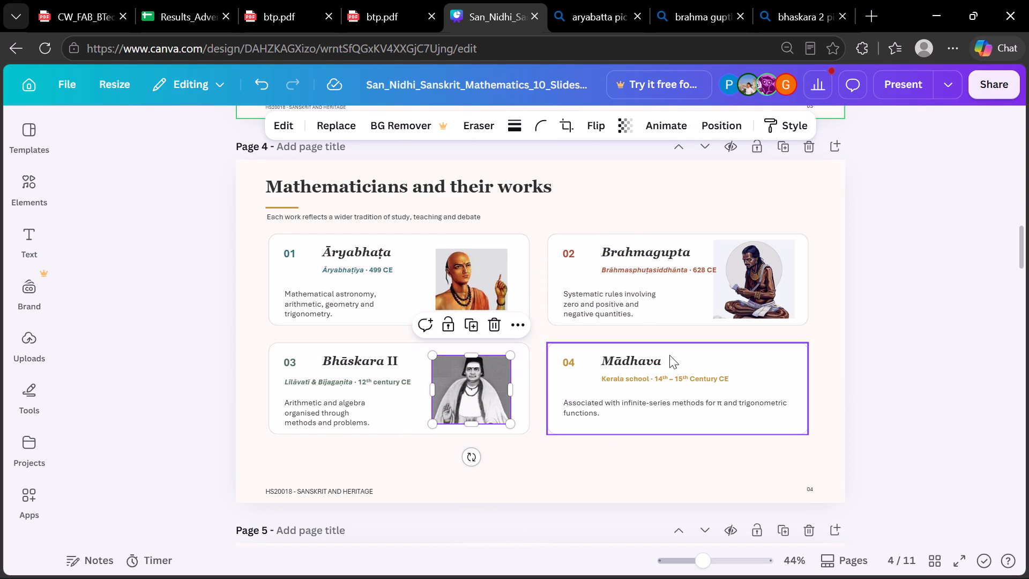
Search the web in a new browser tab for "madhaava kera school".
{"action": "left_click", "coordinate": [871, 19]}
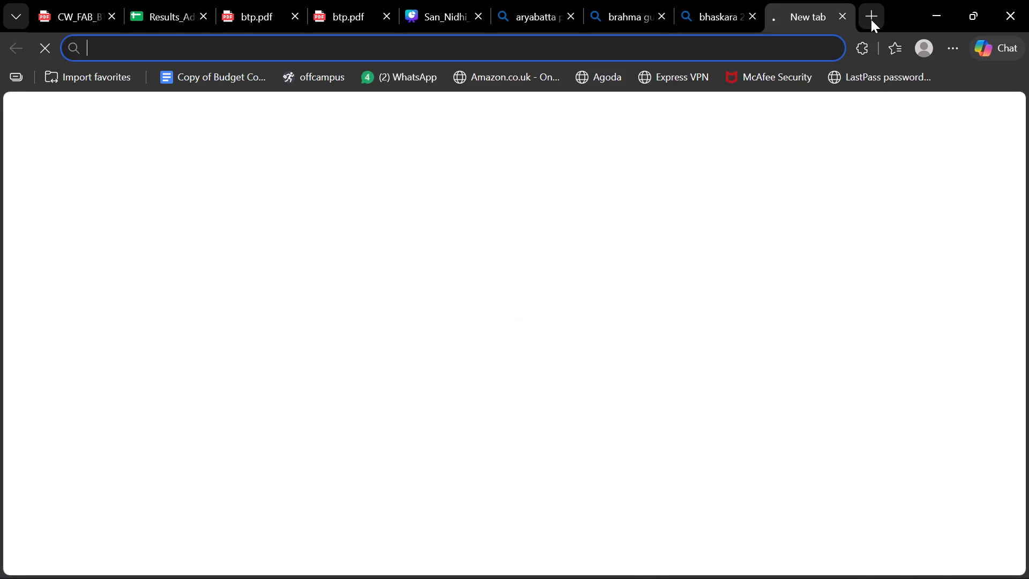
{"action": "left_click", "coordinate": [715, 44]}
{"action": "type", "text": "madhaava kera school"}
{"action": "key", "text": "Return"}
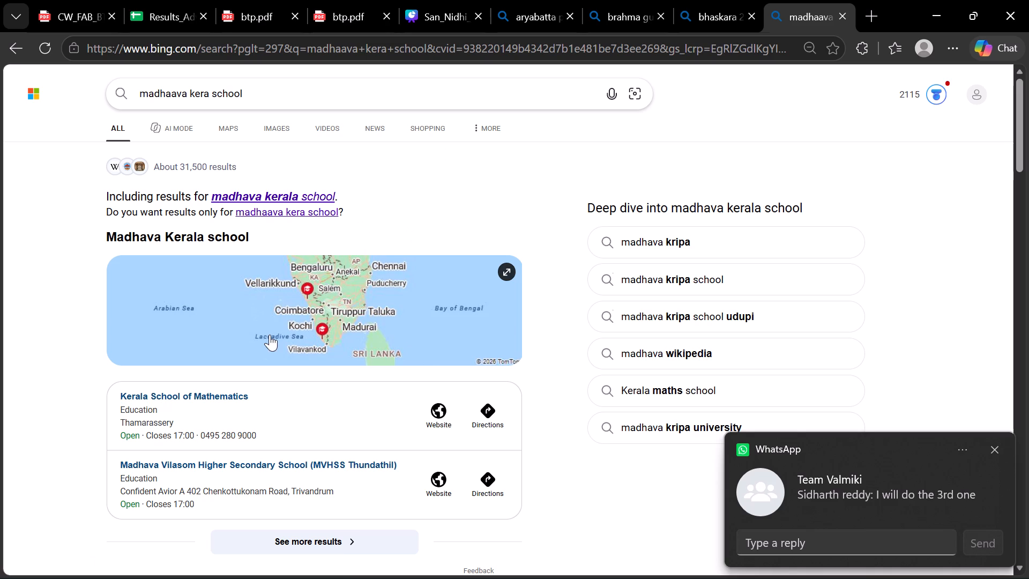
Refine the web search to "madhaava kera school mathematics".
{"action": "left_click", "coordinate": [298, 94]}
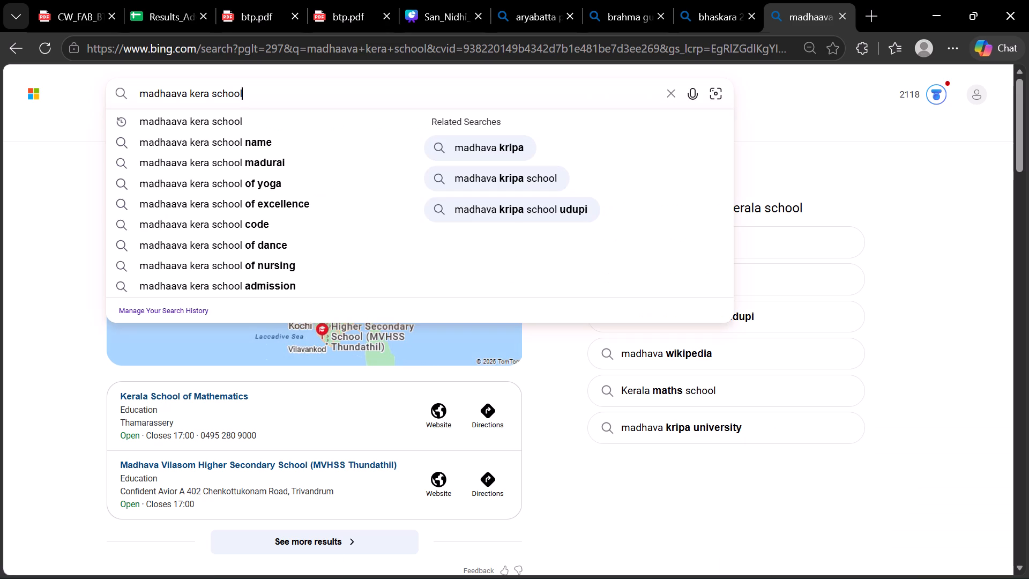
{"action": "key", "text": "space"}
{"action": "type", "text": "mathe"}
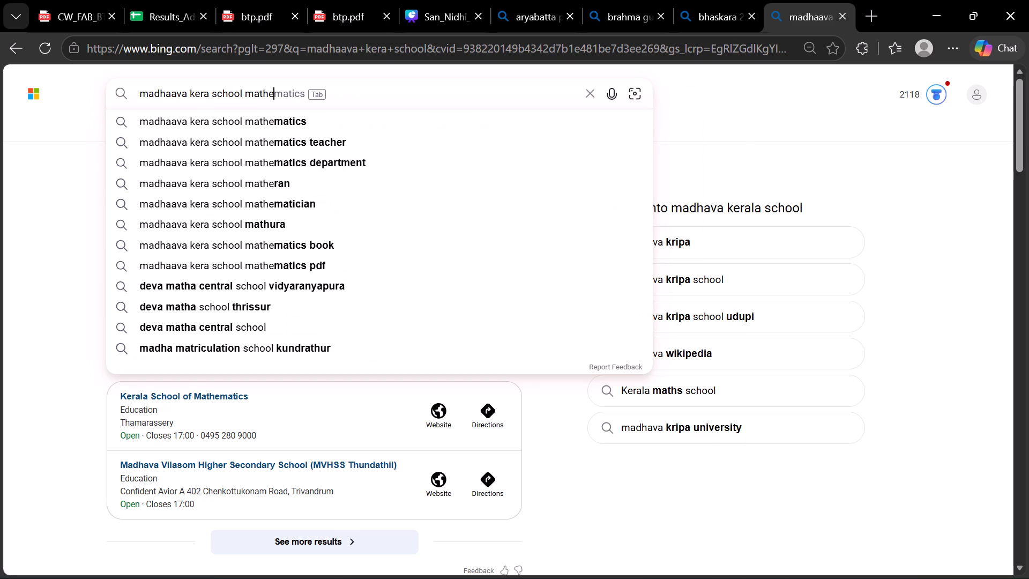
{"action": "left_click", "coordinate": [294, 114]}
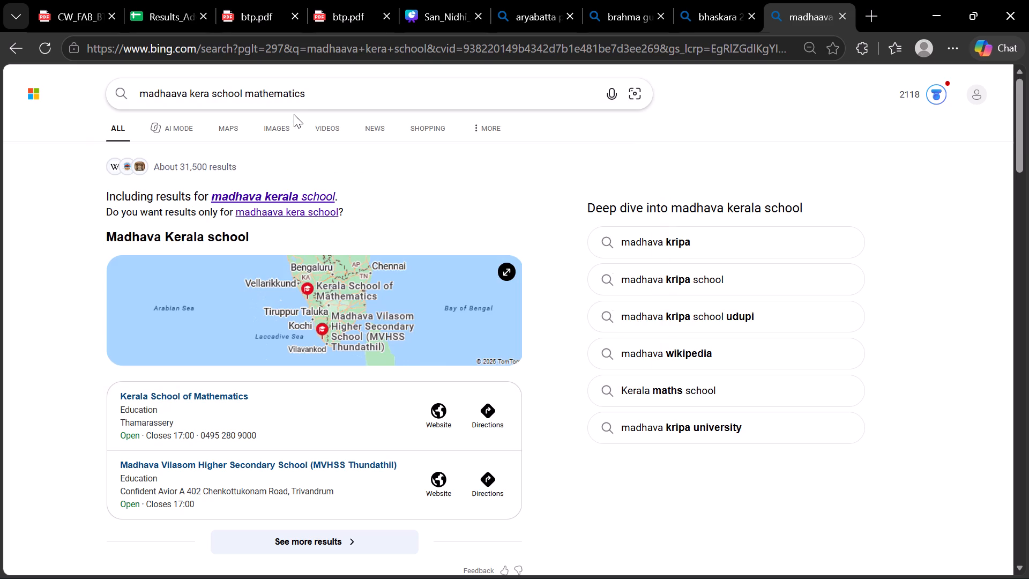
Change the web search to "madhaava kera school mathematician" and show its image results.
{"action": "left_click", "coordinate": [369, 101]}
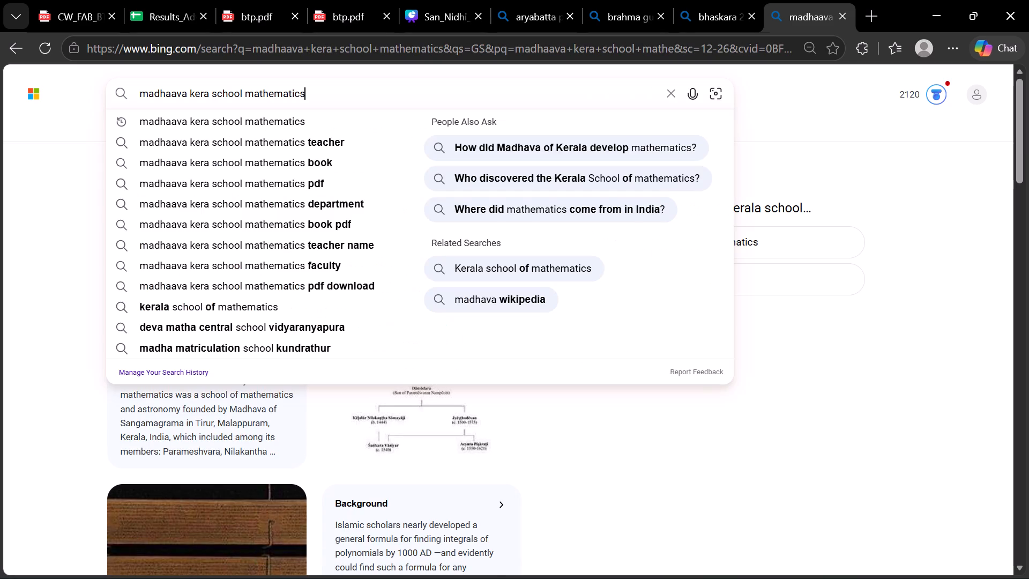
{"action": "key", "text": "BackSpace"}
{"action": "key", "text": "BackSpace"}
{"action": "key", "text": "BackSpace"}
{"action": "key", "text": "BackSpace"}
{"action": "key", "text": "BackSpace"}
{"action": "key", "text": "a"}
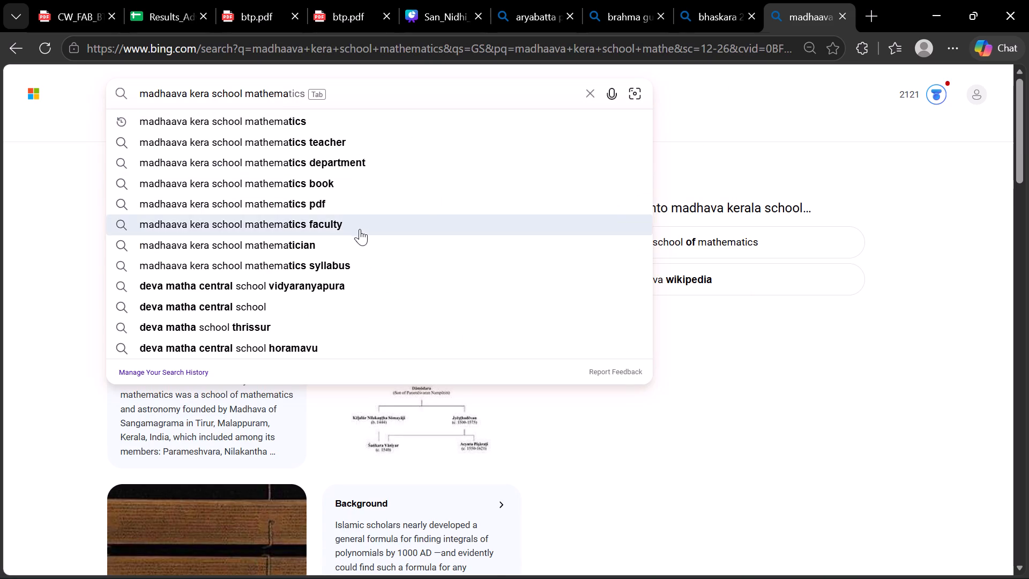
{"action": "left_click", "coordinate": [358, 244]}
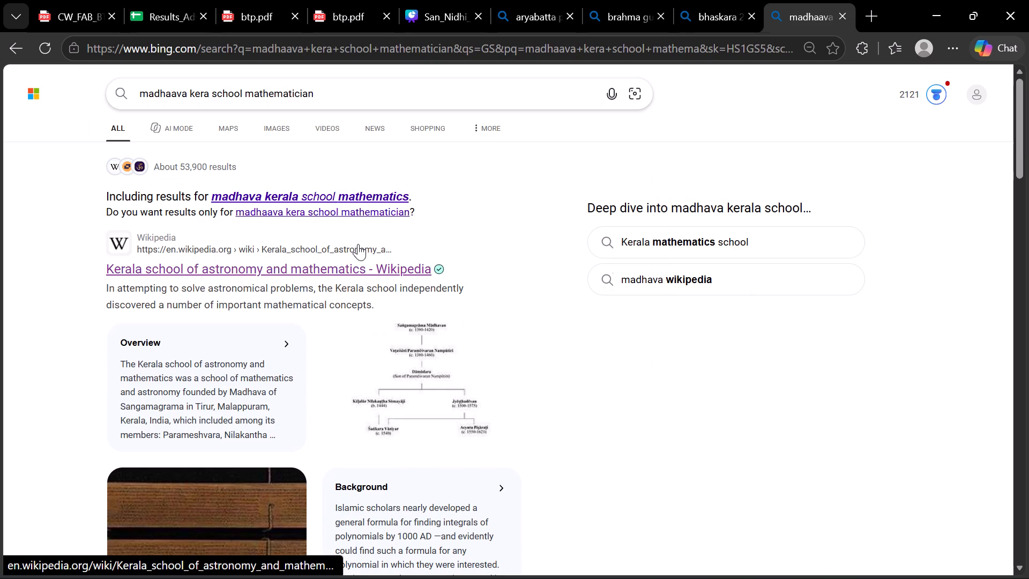
{"action": "left_click", "coordinate": [274, 136]}
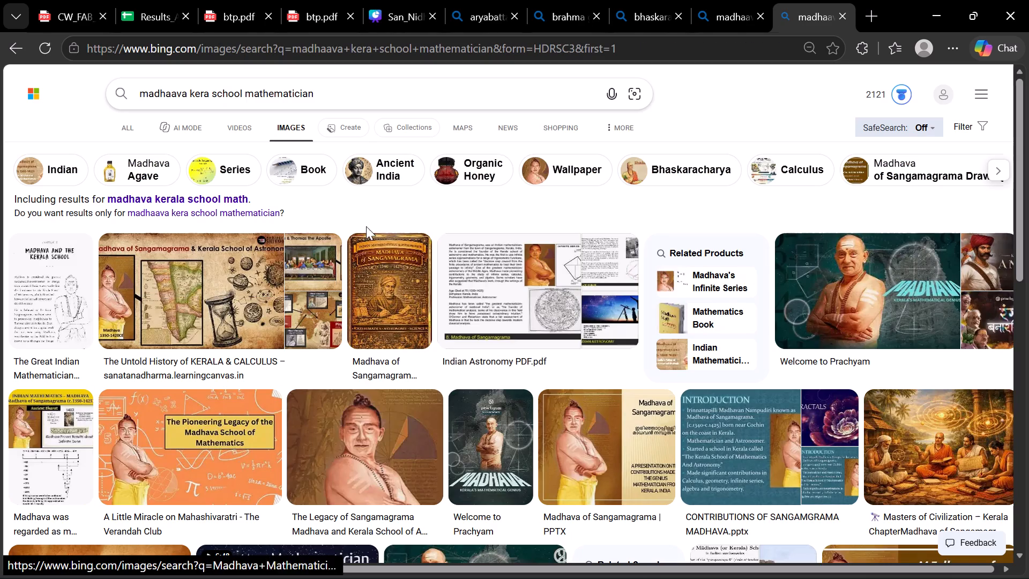
Open the Mādhava portrait from scienceindiamag.in and capture a screen snip of the figure.
{"action": "left_click", "coordinate": [378, 429]}
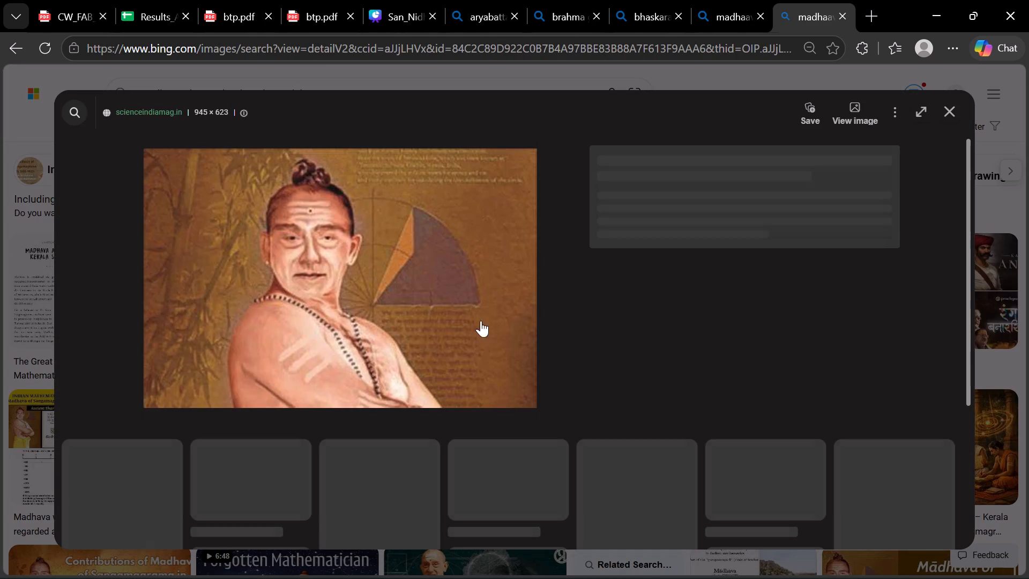
{"action": "key", "text": "Print"}
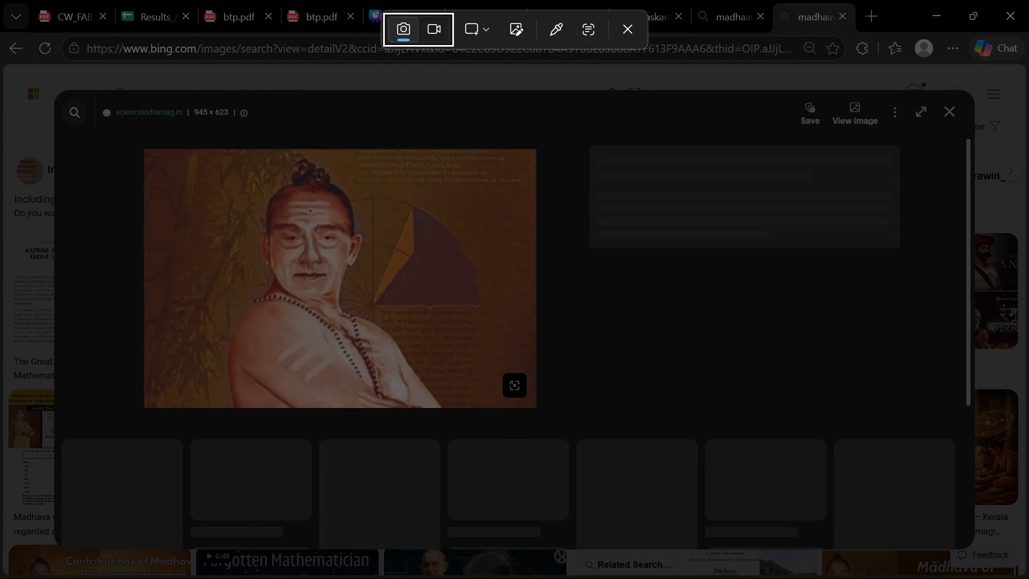
{"action": "left_click_drag", "start_coordinate": [197, 158], "coordinate": [453, 409]}
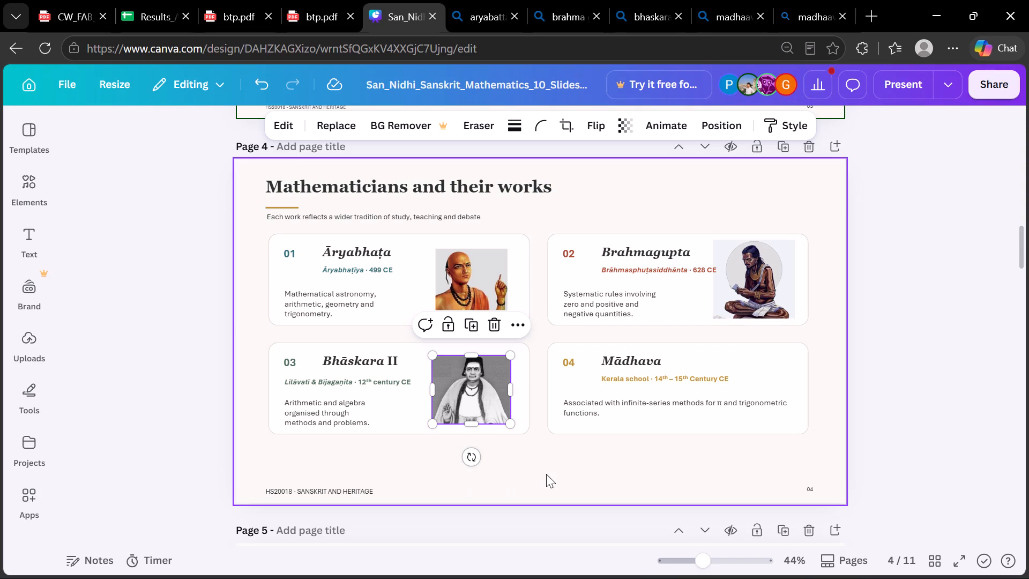
Switch back to the Canva presentation and lock the background shape of the Mādhava card on slide 4.
{"action": "left_click", "coordinate": [547, 472]}
{"action": "left_click", "coordinate": [628, 429]}
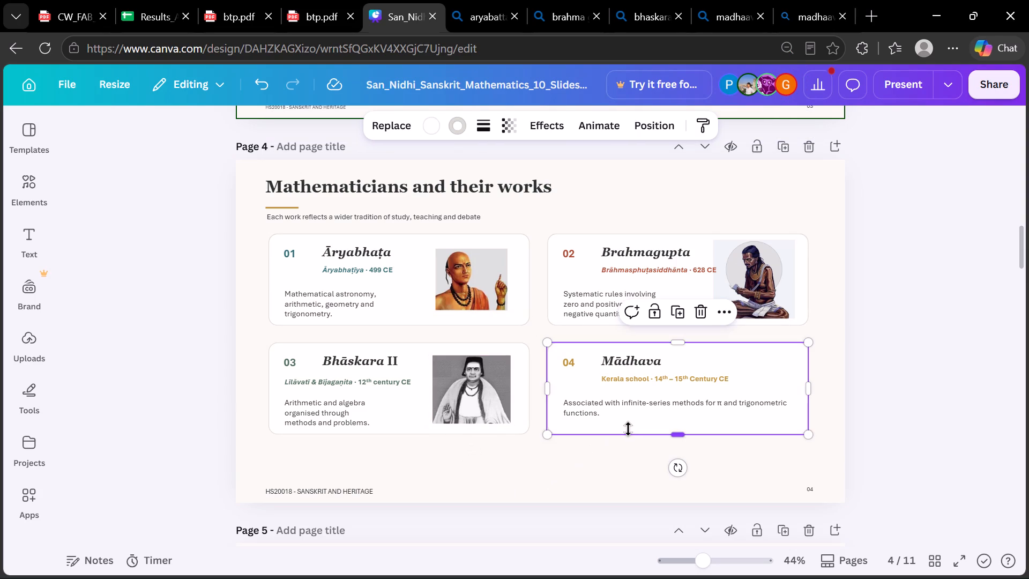
{"action": "left_click", "coordinate": [652, 317]}
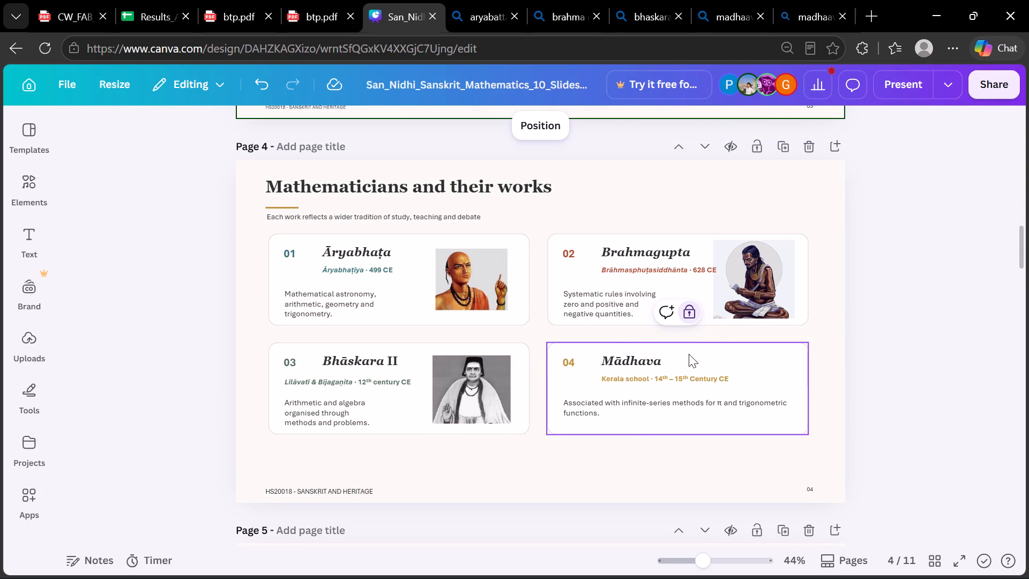
Shift the subtitle lines of the Mādhava and Brahmagupta cards slightly to the left, towards their card numbers.
{"action": "left_click_drag", "start_coordinate": [695, 376], "coordinate": [670, 377]}
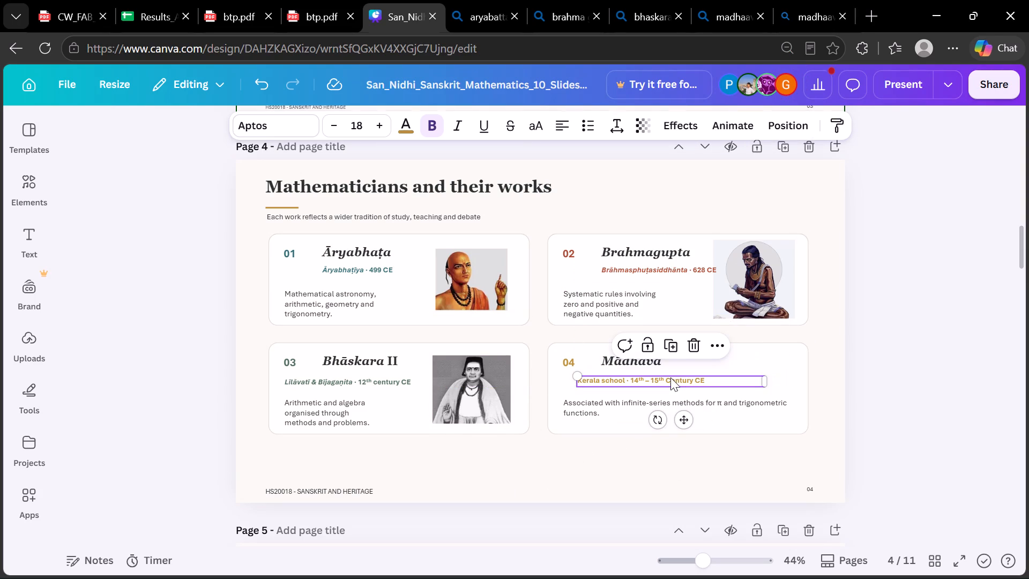
{"action": "left_click_drag", "start_coordinate": [690, 273], "coordinate": [668, 275]}
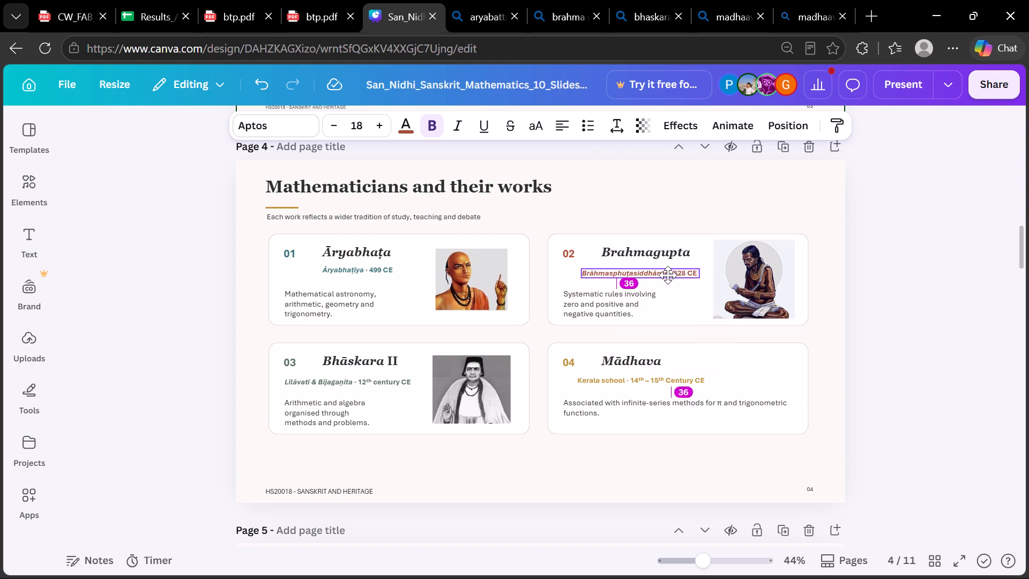
{"action": "left_click_drag", "start_coordinate": [668, 275], "coordinate": [664, 274]}
Narrow the Mādhava description text box so its first line wraps after "methods", freeing space beside it.
{"action": "left_click", "coordinate": [741, 398]}
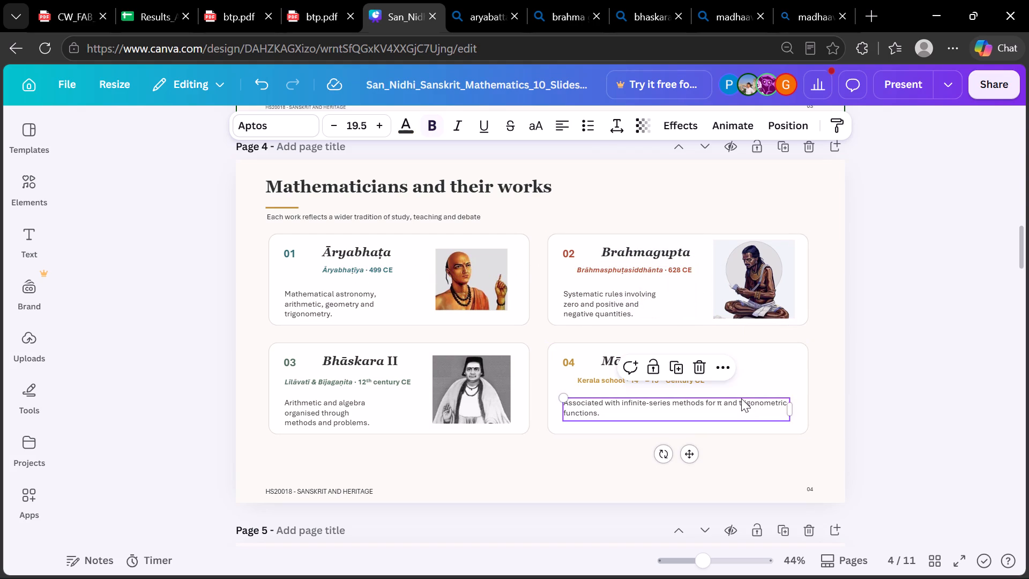
{"action": "left_click_drag", "start_coordinate": [797, 411], "coordinate": [733, 413]}
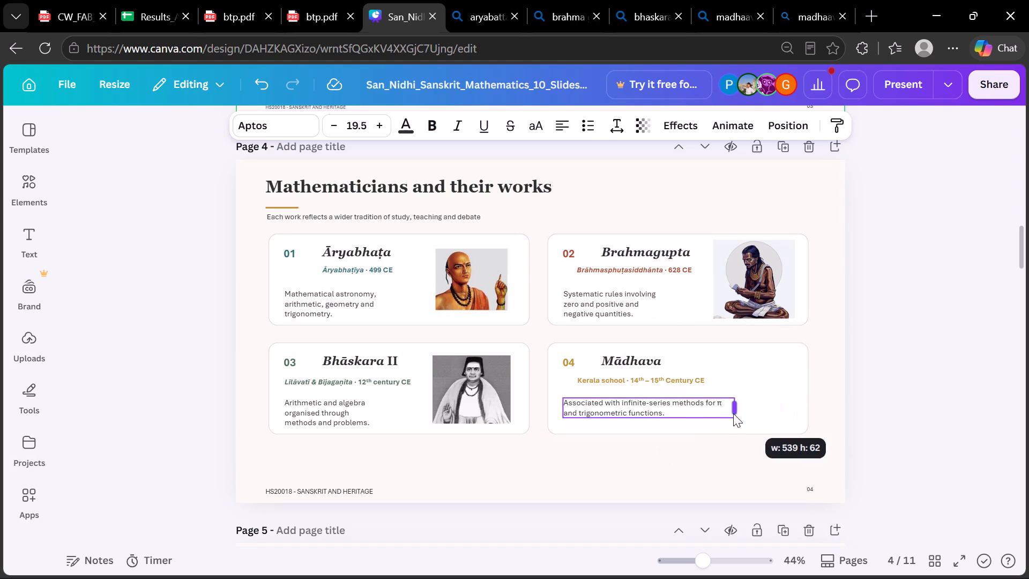
{"action": "left_click_drag", "start_coordinate": [733, 413], "coordinate": [713, 413]}
Paste the captured Mādhava portrait, shrink it to fit card 04, and place it beside the text beneath the Brahmagupta portrait.
{"action": "left_click", "coordinate": [728, 404]}
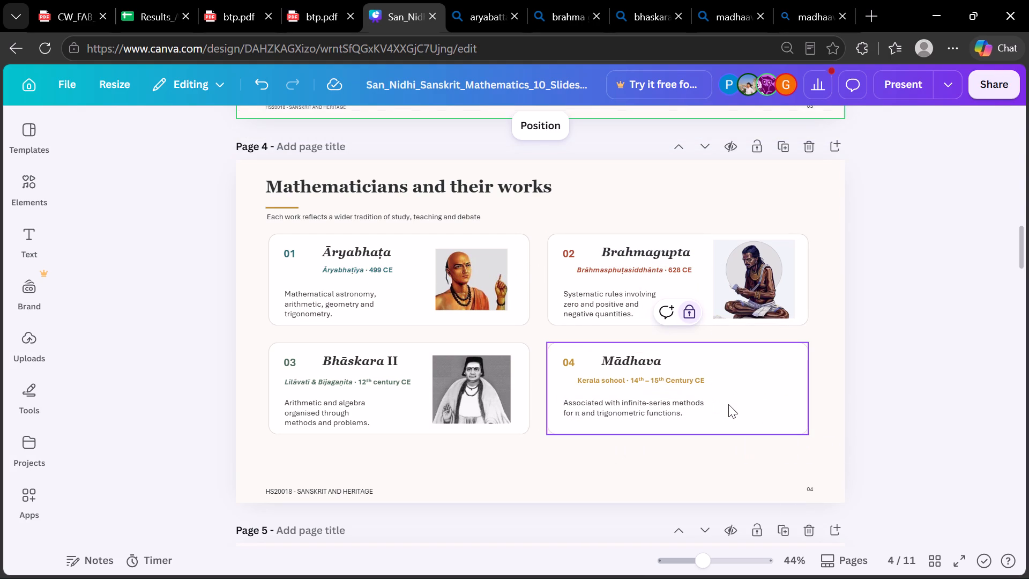
{"action": "key", "text": "ctrl+v"}
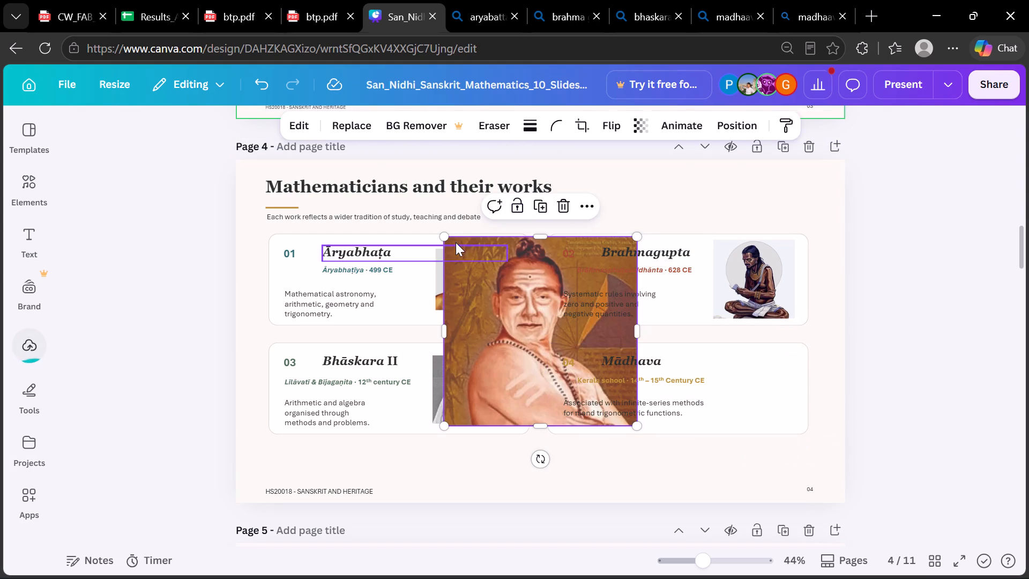
{"action": "left_click_drag", "start_coordinate": [446, 237], "coordinate": [574, 351]}
{"action": "left_click_drag", "start_coordinate": [621, 374], "coordinate": [775, 372]}
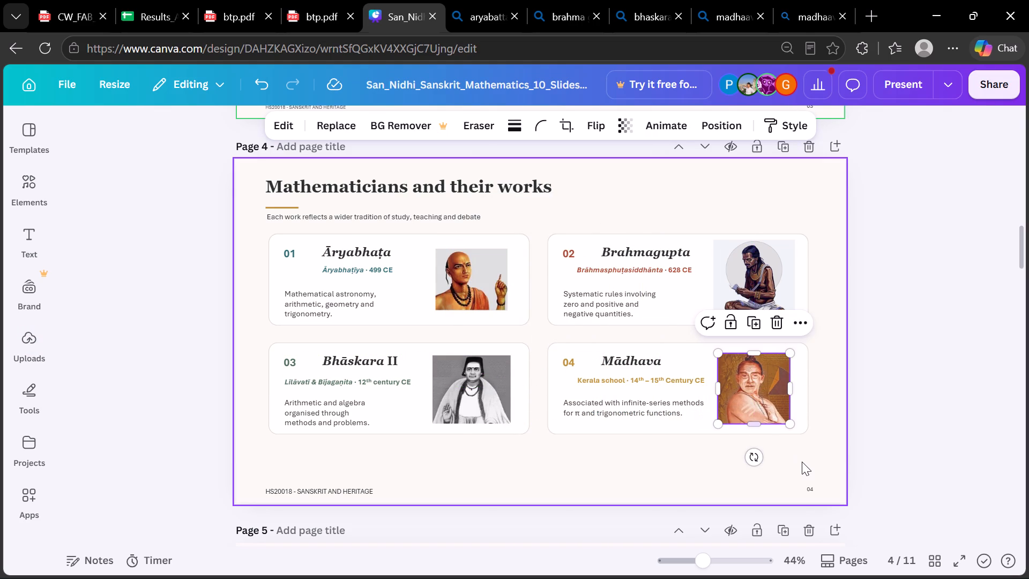
{"action": "left_click", "coordinate": [801, 466]}
Look over the neighbouring slides, from the timeline on slide 3 to "The language of mathematics" on slide 5.
{"action": "scroll", "coordinate": [623, 452], "scroll_direction": "down", "scroll_amount": 1}
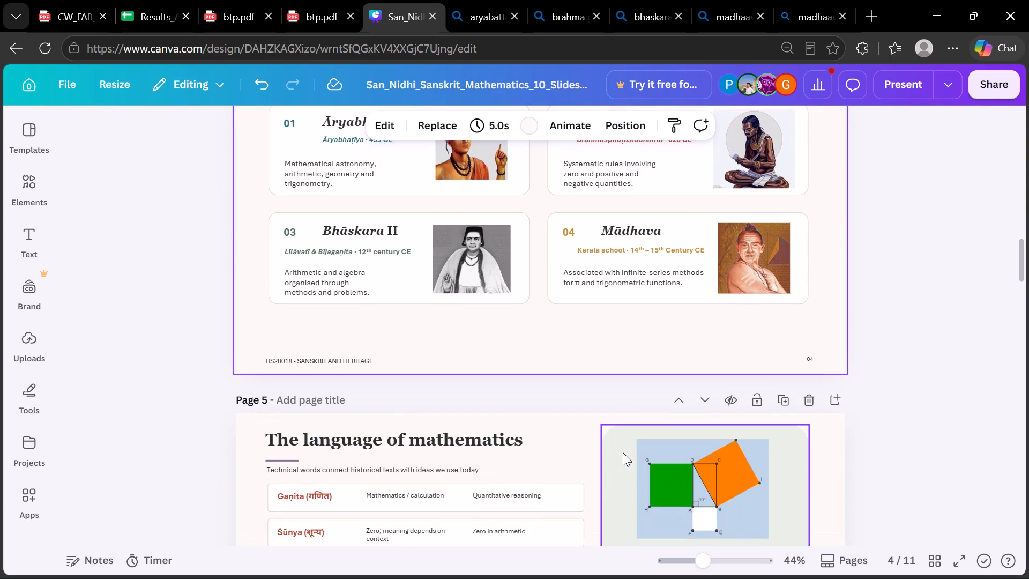
{"action": "scroll", "coordinate": [623, 452], "scroll_direction": "up", "scroll_amount": 1}
{"action": "scroll", "coordinate": [623, 452], "scroll_direction": "down", "scroll_amount": 3}
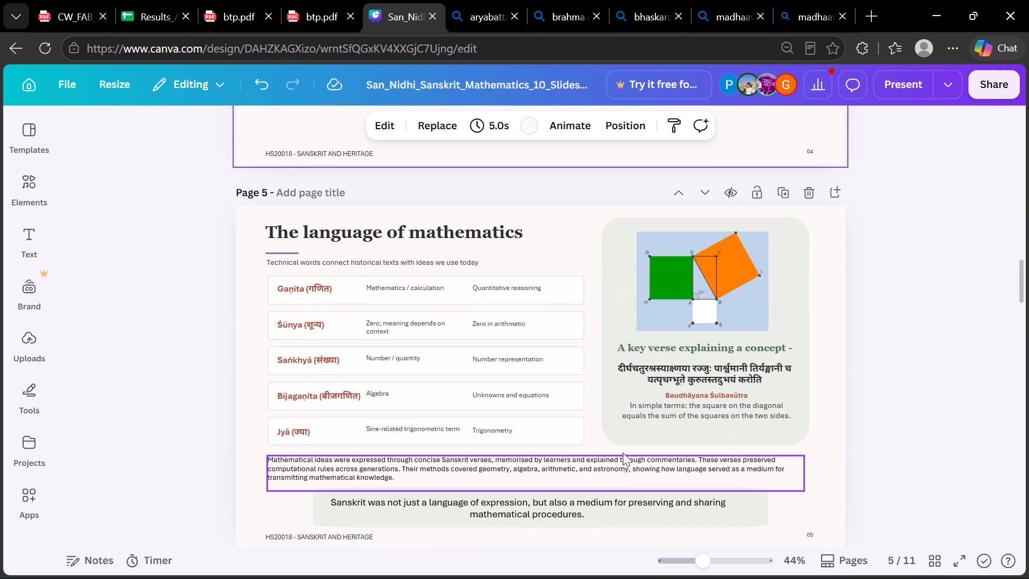
{"action": "scroll", "coordinate": [623, 452], "scroll_direction": "up", "scroll_amount": 5}
{"action": "scroll", "coordinate": [623, 452], "scroll_direction": "down", "scroll_amount": 7}
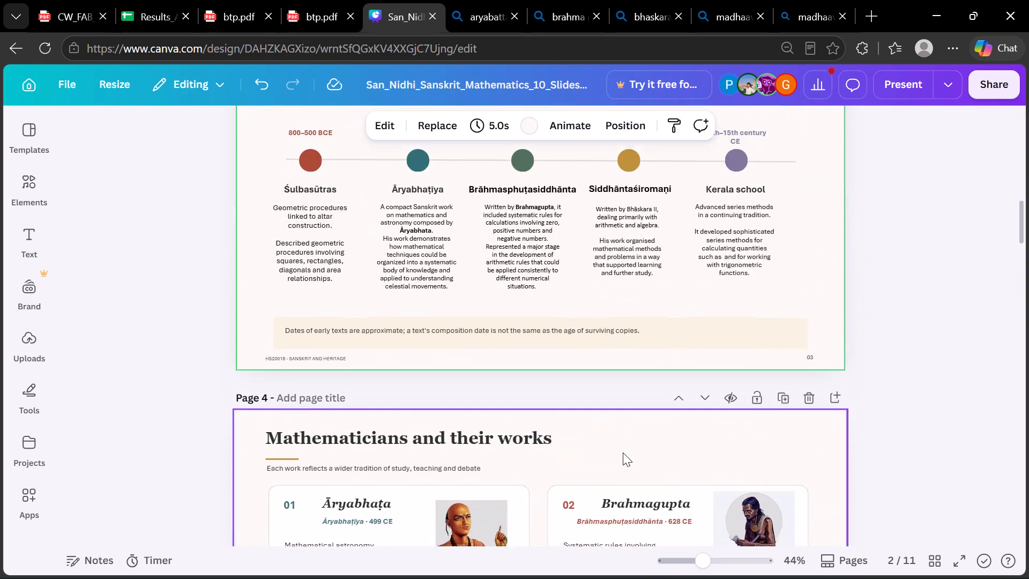
{"action": "scroll", "coordinate": [623, 452], "scroll_direction": "down", "scroll_amount": 2}
{"action": "scroll", "coordinate": [623, 452], "scroll_direction": "up", "scroll_amount": 1}
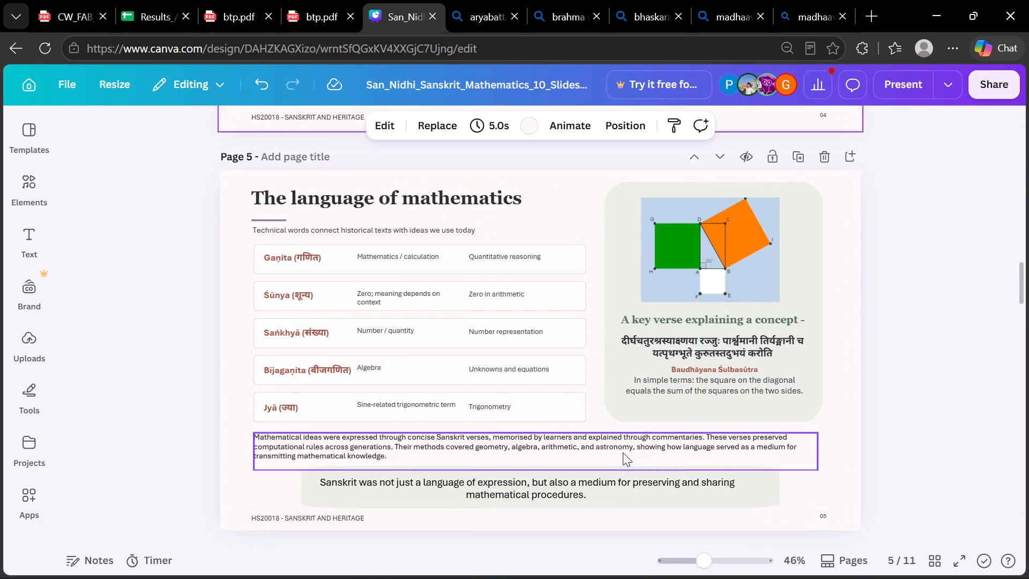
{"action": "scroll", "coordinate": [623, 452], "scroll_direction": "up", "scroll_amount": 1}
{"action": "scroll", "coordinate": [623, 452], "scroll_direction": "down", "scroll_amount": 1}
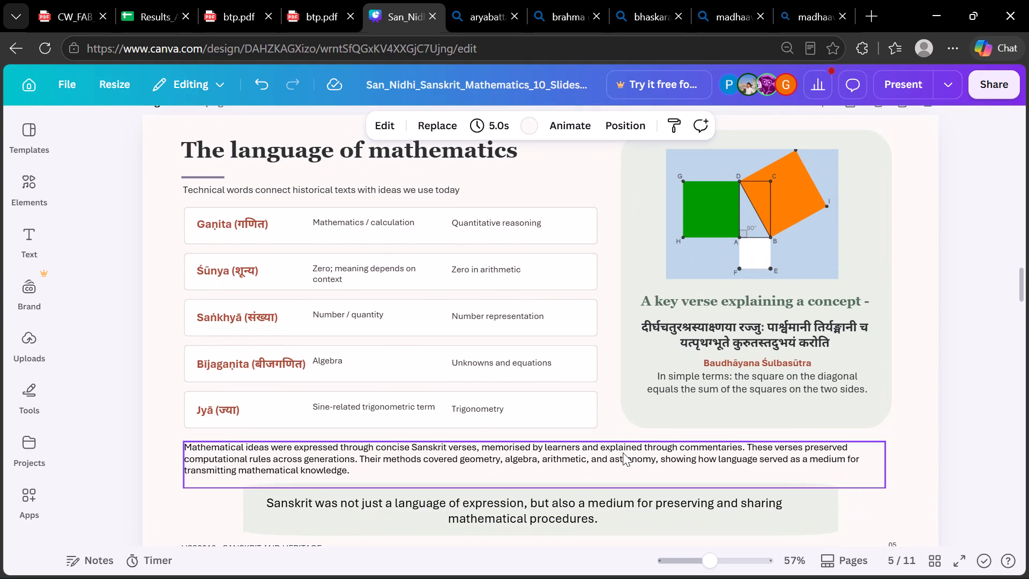
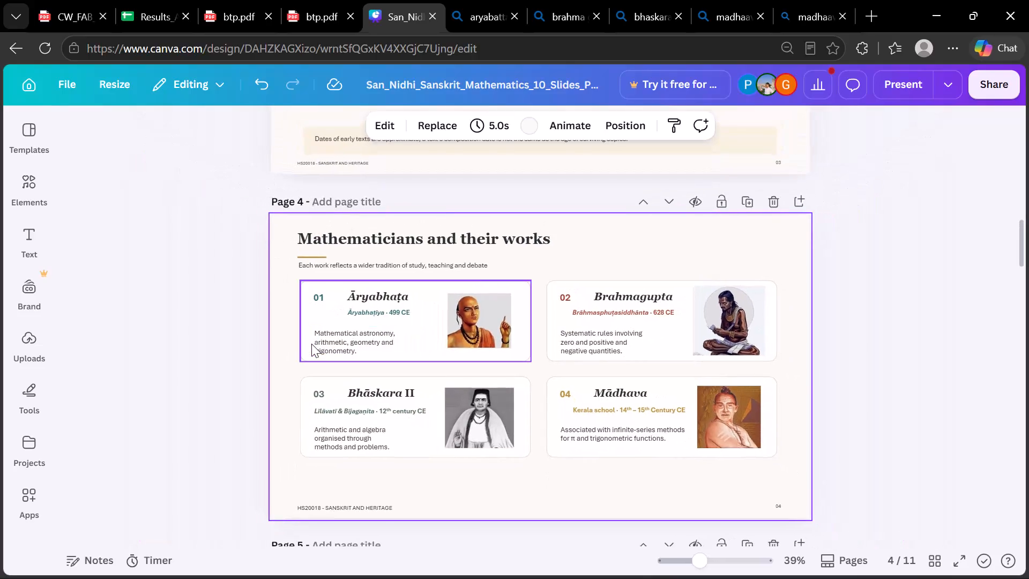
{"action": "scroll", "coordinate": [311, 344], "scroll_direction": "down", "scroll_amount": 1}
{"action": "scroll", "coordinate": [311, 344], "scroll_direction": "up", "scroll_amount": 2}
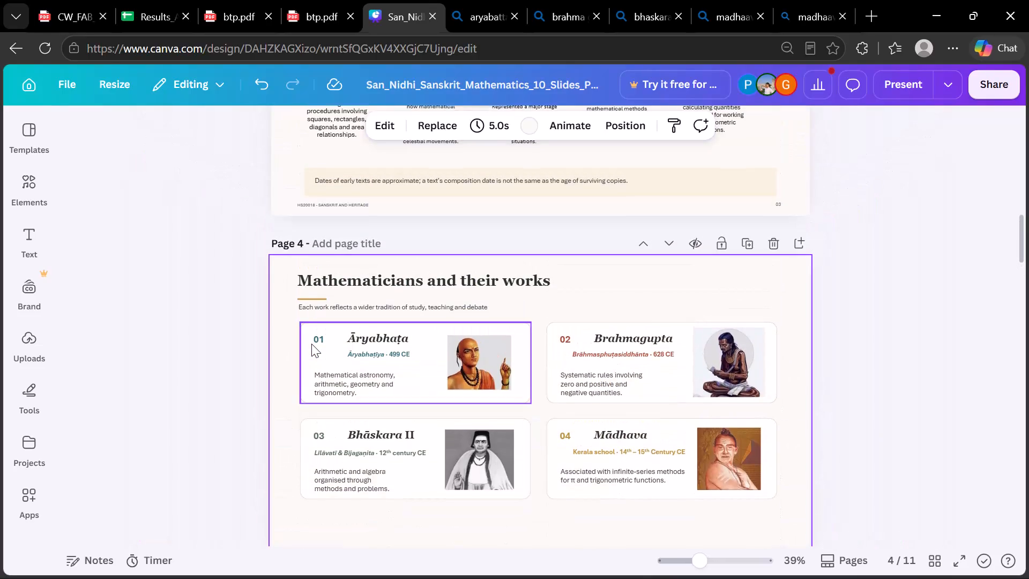
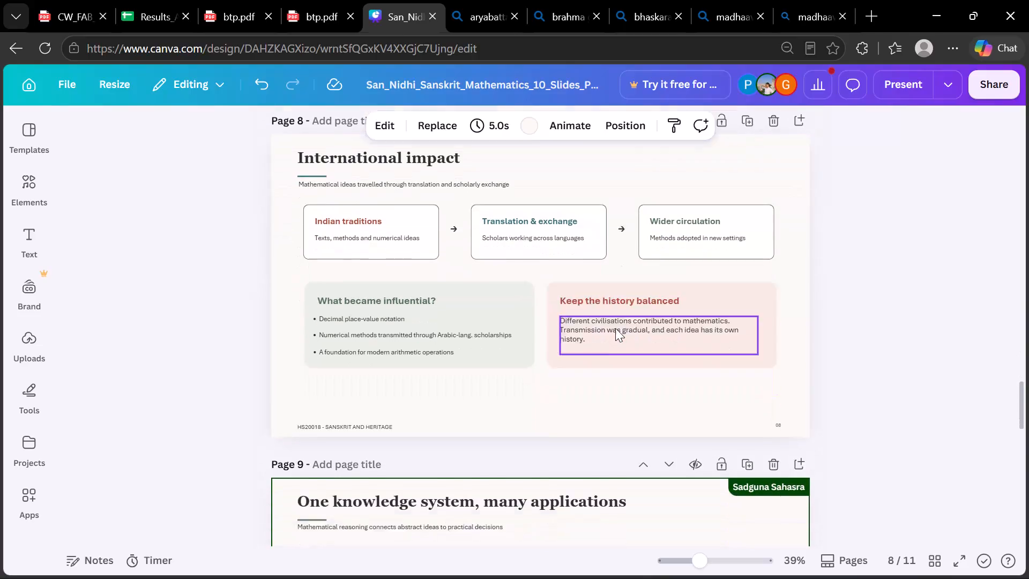
Review the closing slides, from "International impact" on slide 8 to "Future research and fun facts" on slide 10.
{"action": "scroll", "coordinate": [615, 328], "scroll_direction": "down", "scroll_amount": 2}
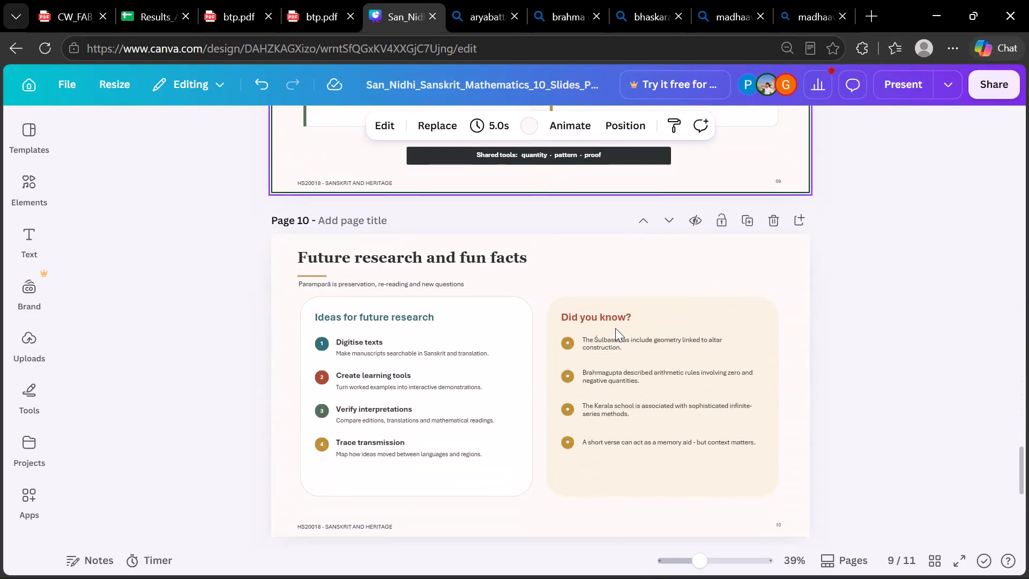
{"action": "scroll", "coordinate": [615, 328], "scroll_direction": "down", "scroll_amount": 2}
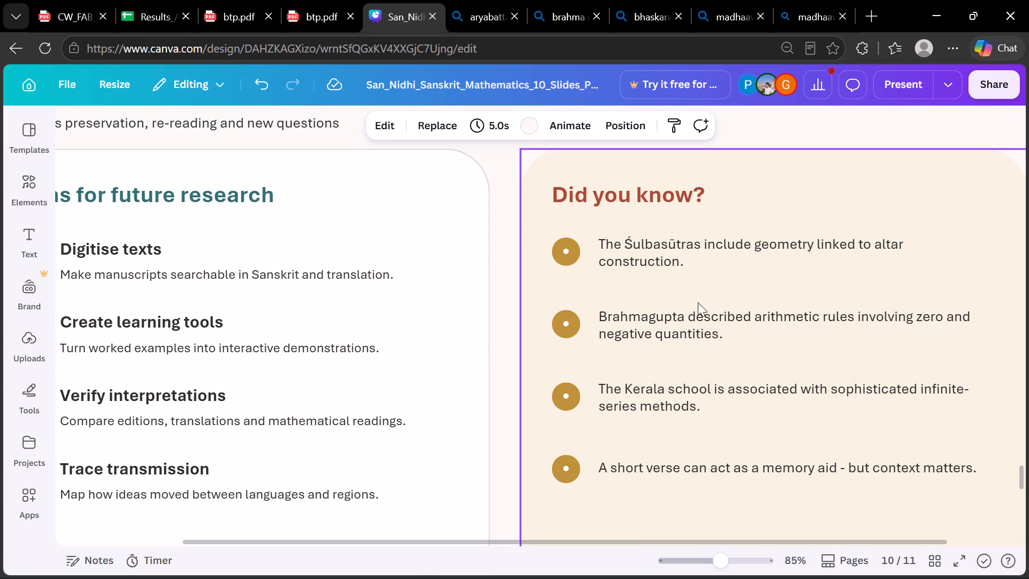
Review the later slides in reverse, from "Future research and fun facts" back to "From a written rule to an algorithm".
{"action": "left_click", "coordinate": [854, 164]}
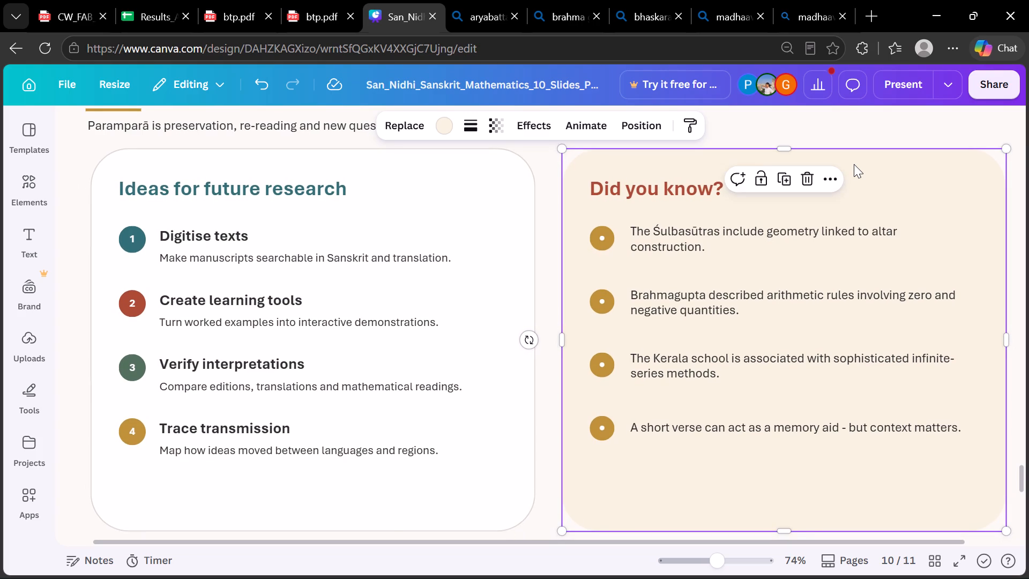
{"action": "scroll", "coordinate": [854, 164], "scroll_direction": "up", "scroll_amount": 2}
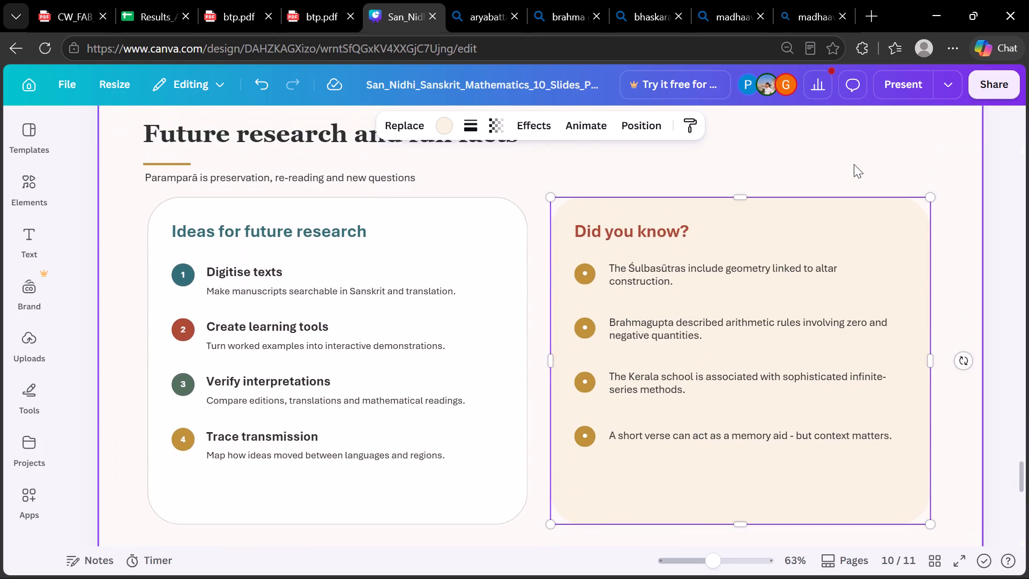
{"action": "scroll", "coordinate": [854, 164], "scroll_direction": "up", "scroll_amount": 4}
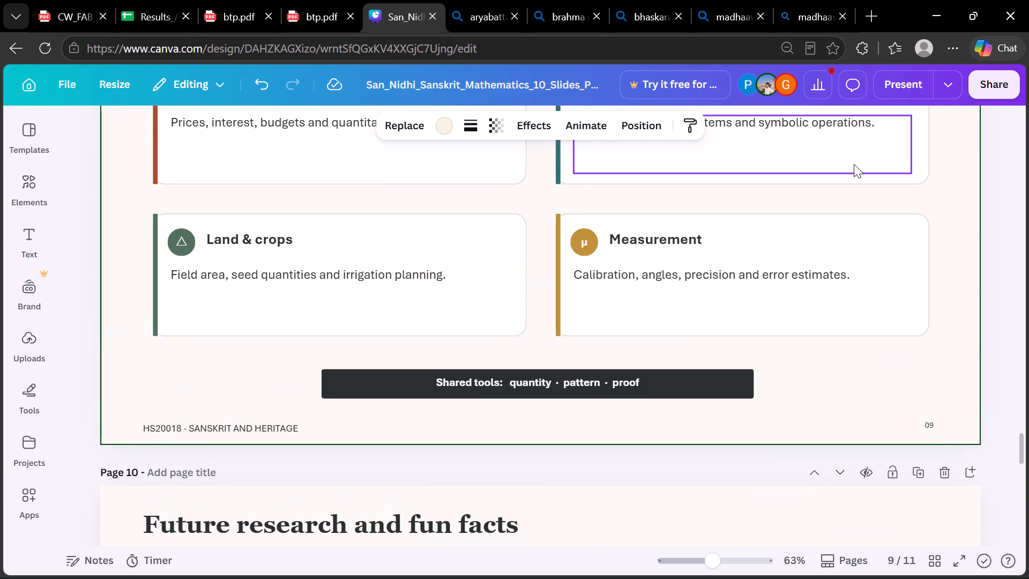
{"action": "scroll", "coordinate": [854, 164], "scroll_direction": "up", "scroll_amount": 8}
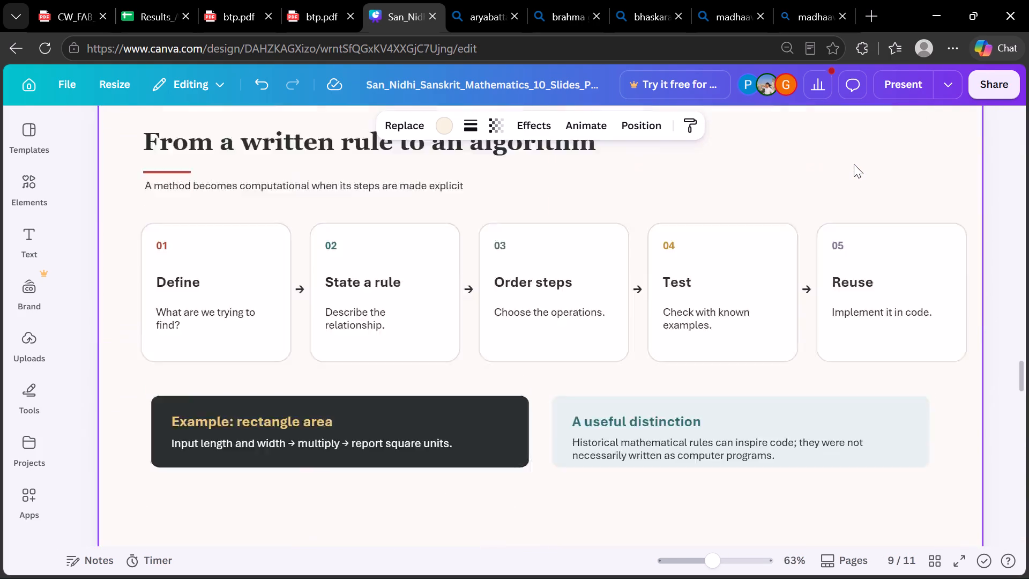
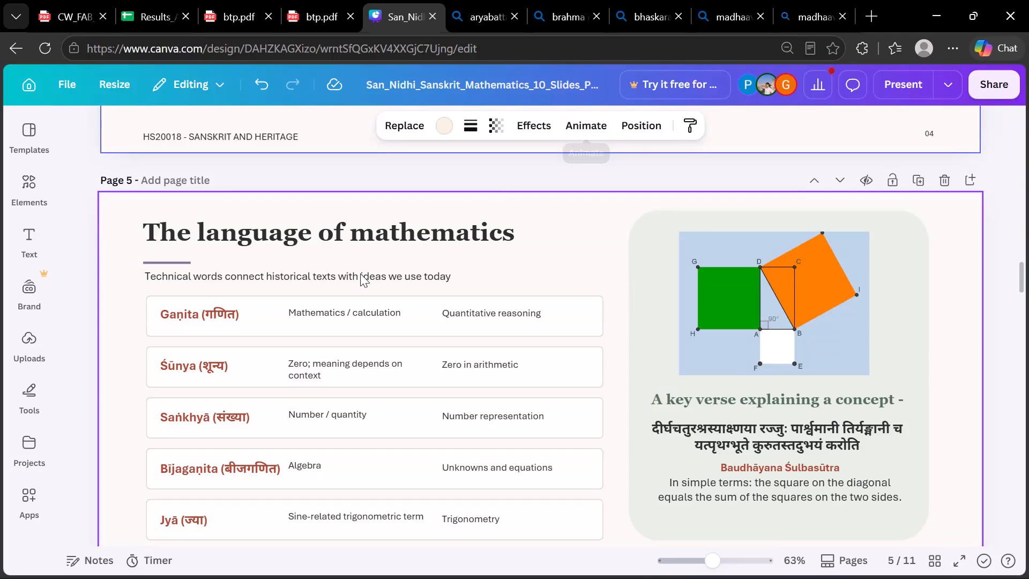
Narrow the subtitle text box under "The language of mathematics" on slide 5 so it stays within the width of the term cards.
{"action": "left_click", "coordinate": [432, 280]}
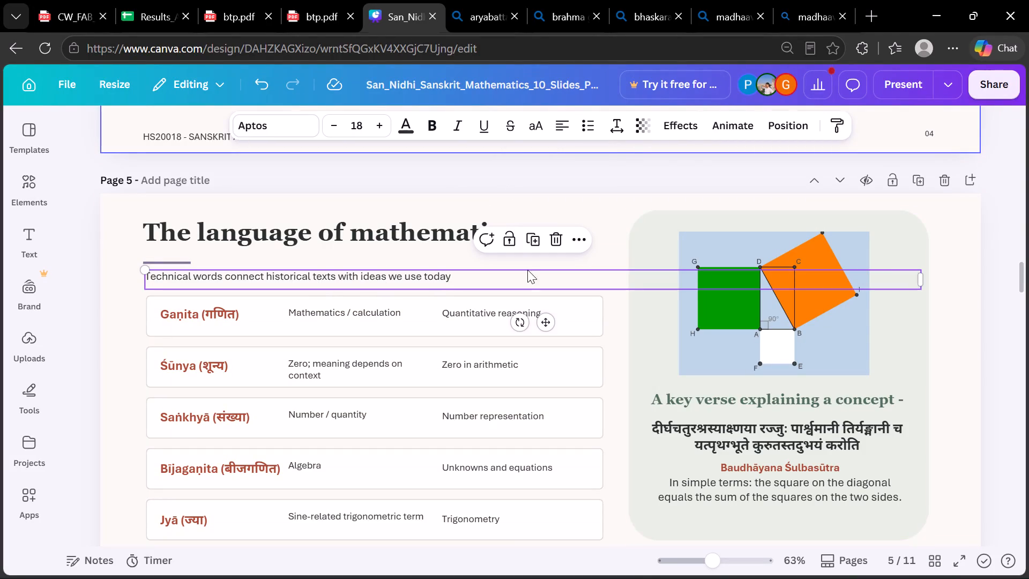
{"action": "left_click_drag", "start_coordinate": [921, 283], "coordinate": [596, 278]}
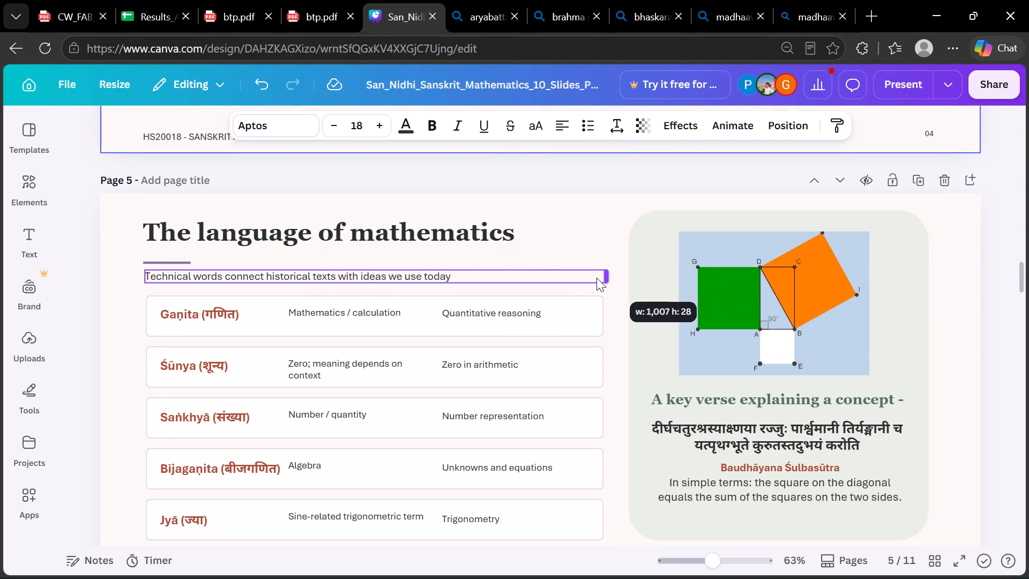
{"action": "left_click_drag", "start_coordinate": [596, 278], "coordinate": [558, 280]}
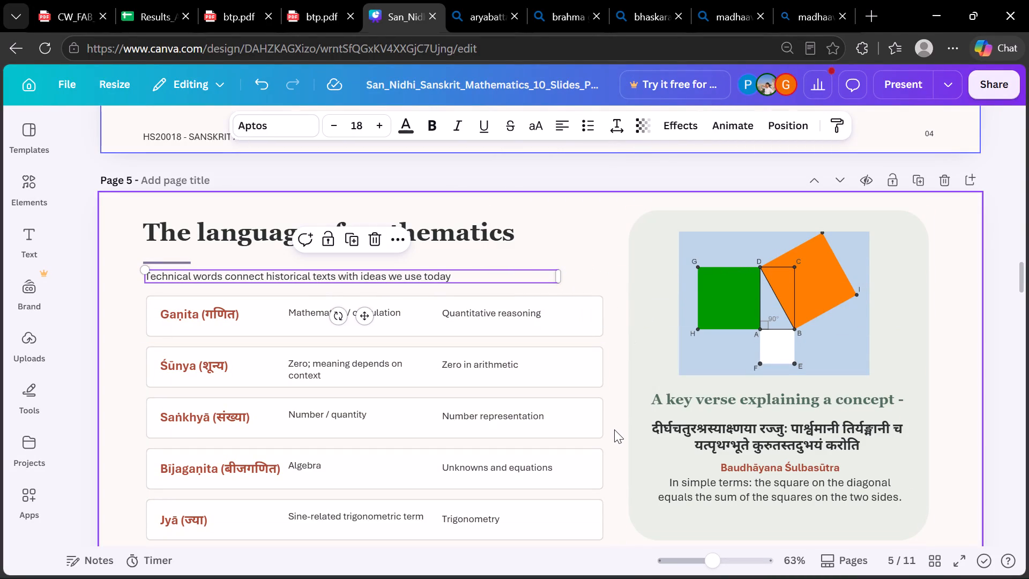
{"action": "left_click", "coordinate": [614, 429]}
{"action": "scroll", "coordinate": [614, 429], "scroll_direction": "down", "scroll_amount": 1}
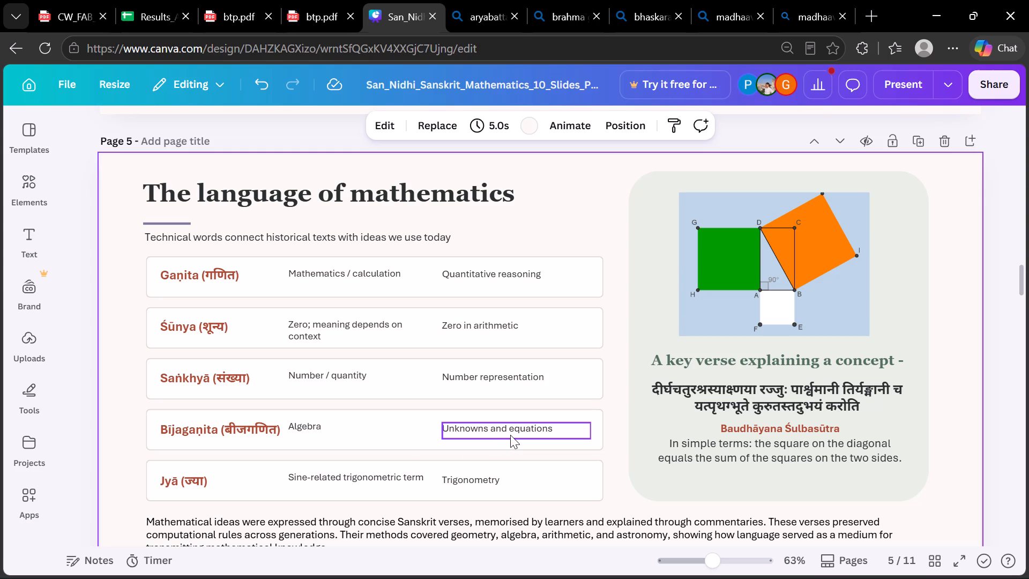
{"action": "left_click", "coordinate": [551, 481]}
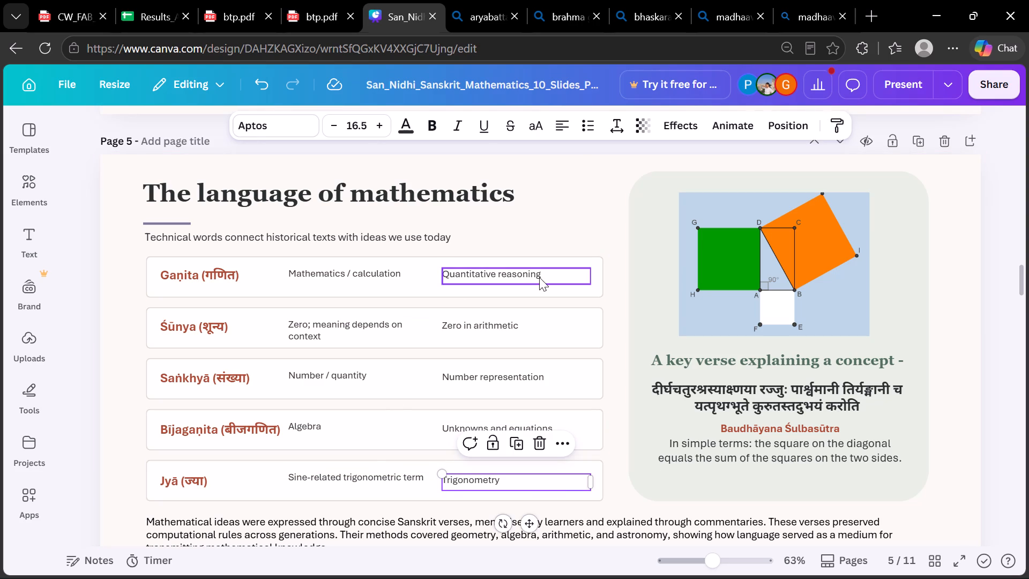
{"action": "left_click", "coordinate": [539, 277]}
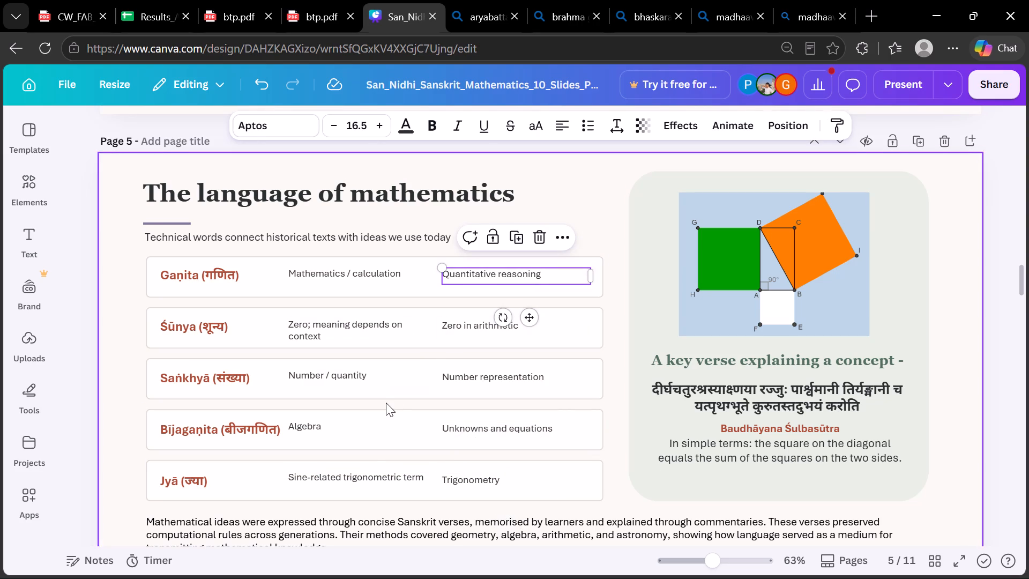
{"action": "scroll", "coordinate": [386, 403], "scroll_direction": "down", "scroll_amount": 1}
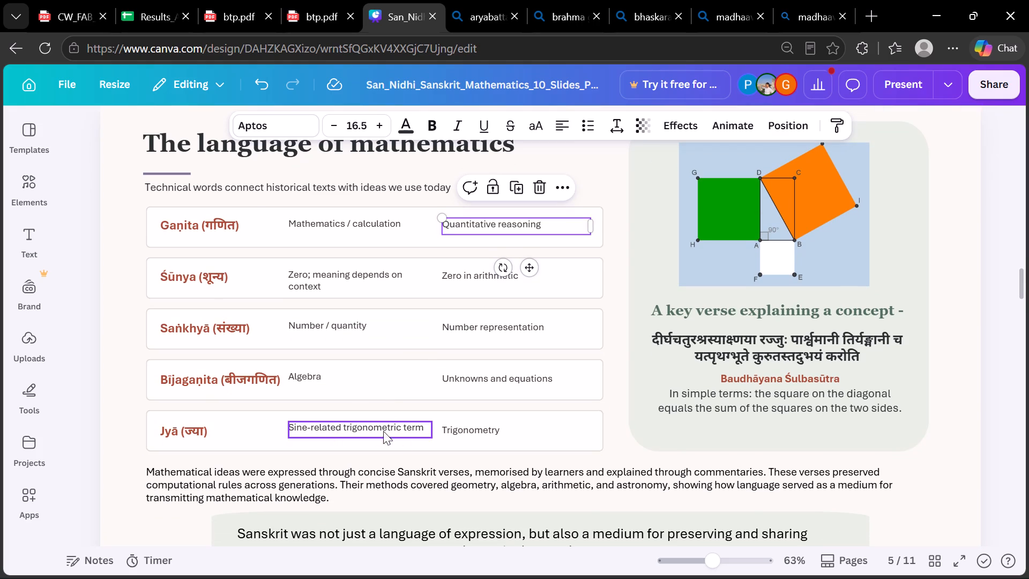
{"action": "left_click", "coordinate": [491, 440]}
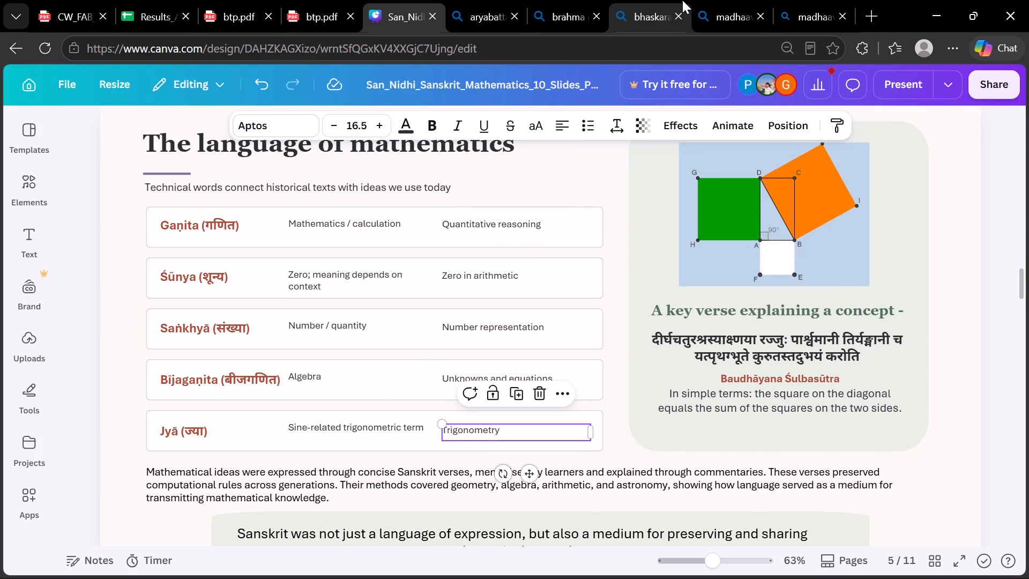
Search the web in a new browser tab for "jya in sanskrit mathematics".
{"action": "left_click", "coordinate": [868, 11]}
{"action": "type", "text": "ju"}
{"action": "key", "text": "BackSpace"}
{"action": "type", "text": "ya"}
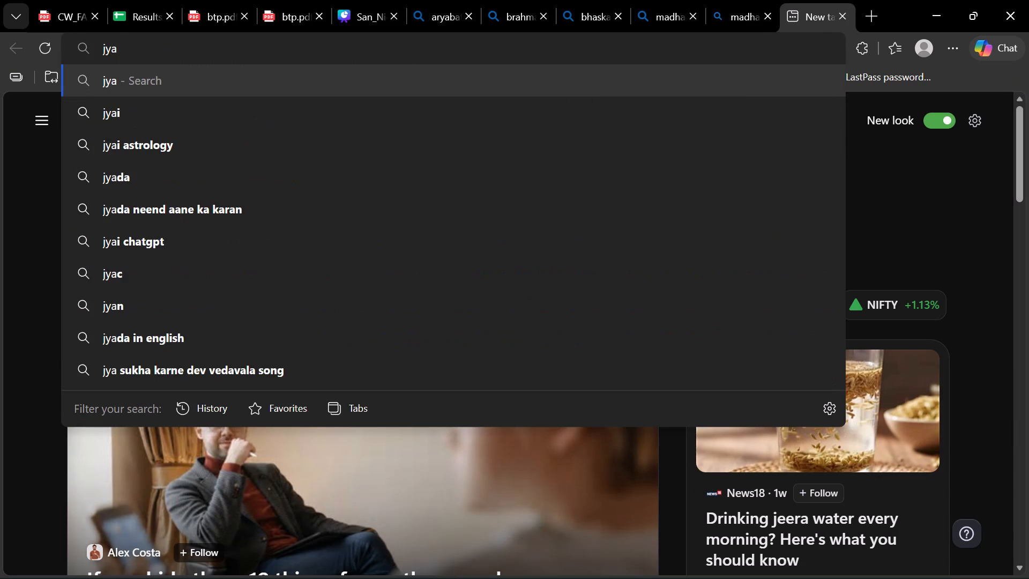
{"action": "key", "text": "space"}
{"action": "type", "text": "in s"}
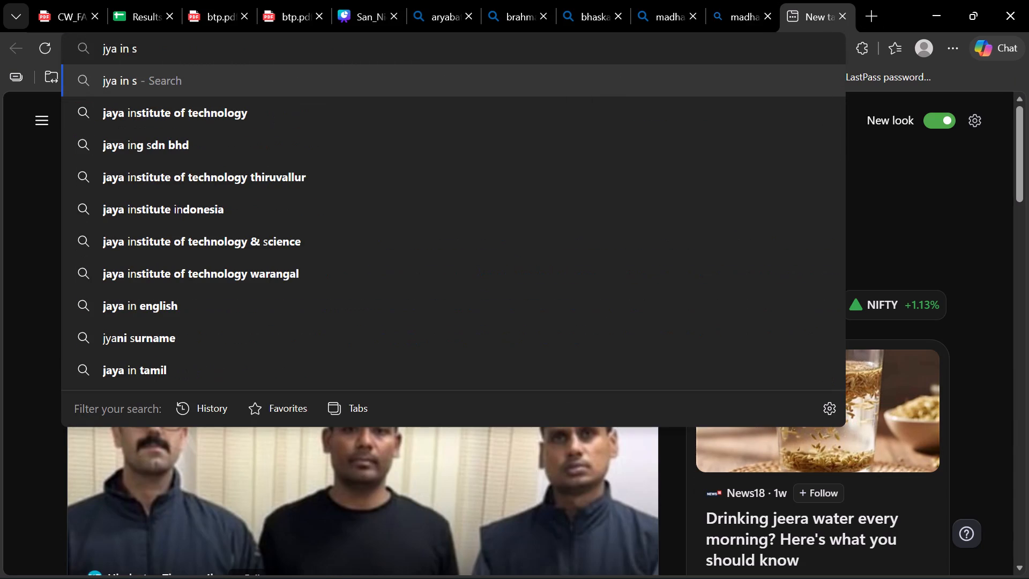
{"action": "key", "text": "a"}
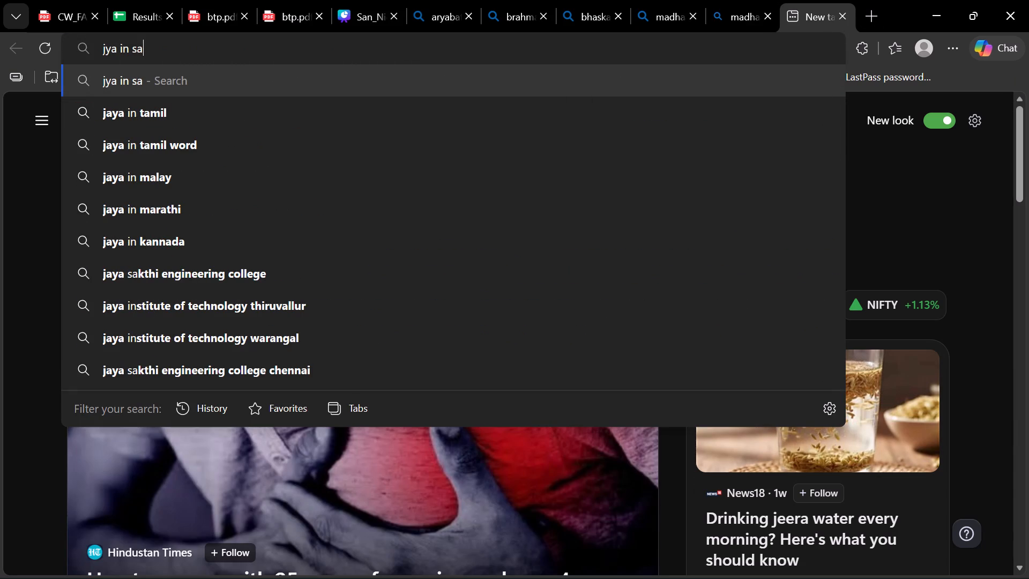
{"action": "type", "text": "nskrit mathem"}
{"action": "type", "text": "atics"}
{"action": "key", "text": "Return"}
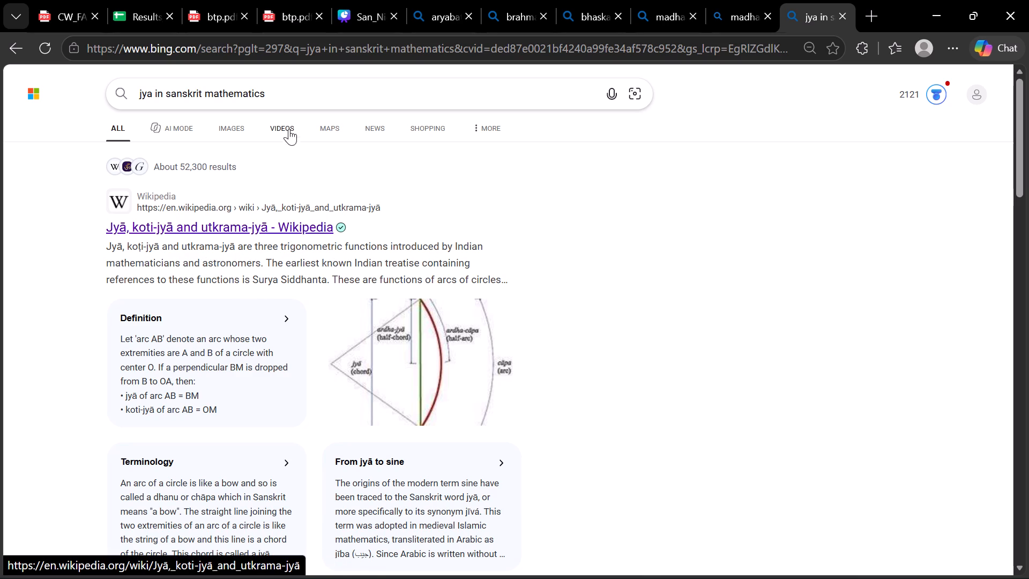
Preview the jyā chord-and-arc diagram from the Wikipedia result and examine it along with its related images.
{"action": "left_click", "coordinate": [390, 343]}
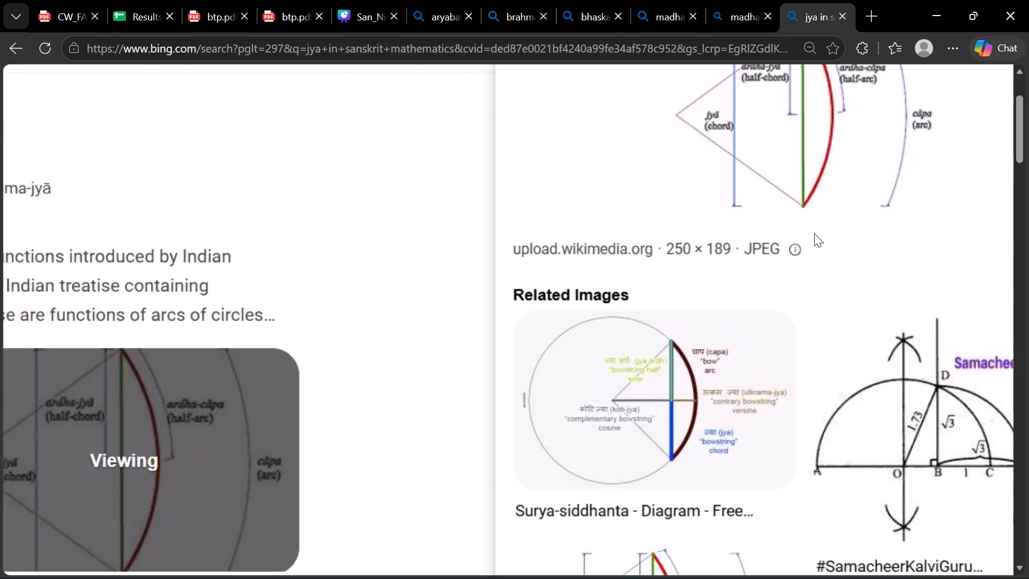
{"action": "scroll", "coordinate": [814, 233], "scroll_direction": "up", "scroll_amount": 1}
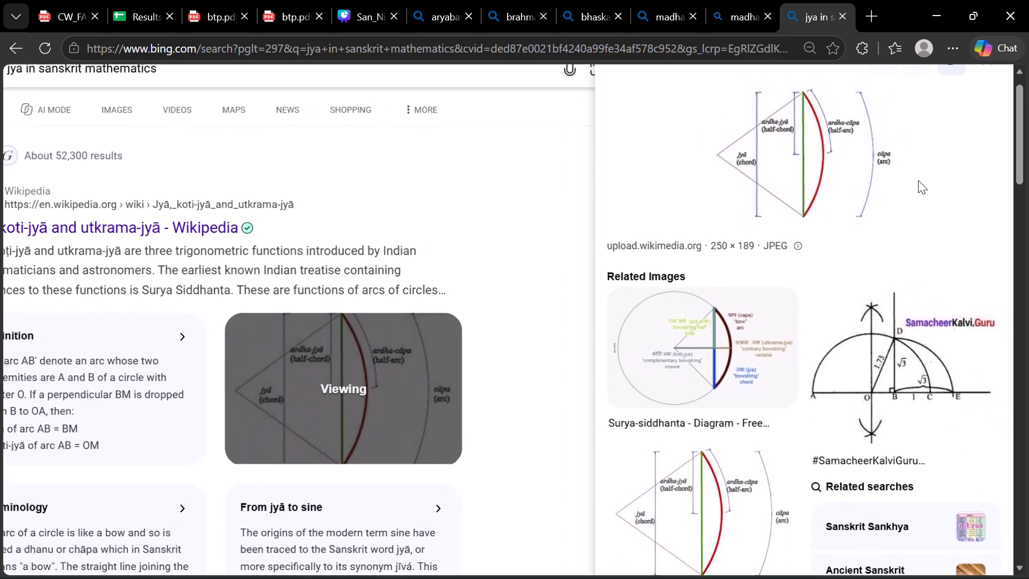
{"action": "scroll", "coordinate": [918, 180], "scroll_direction": "right", "scroll_amount": 1}
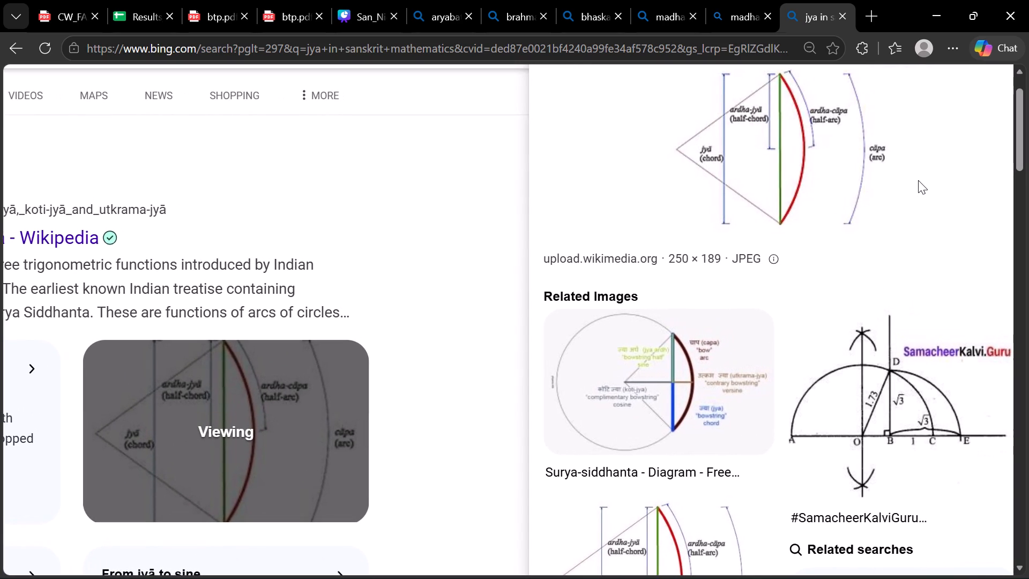
{"action": "scroll", "coordinate": [918, 180], "scroll_direction": "right", "scroll_amount": 1}
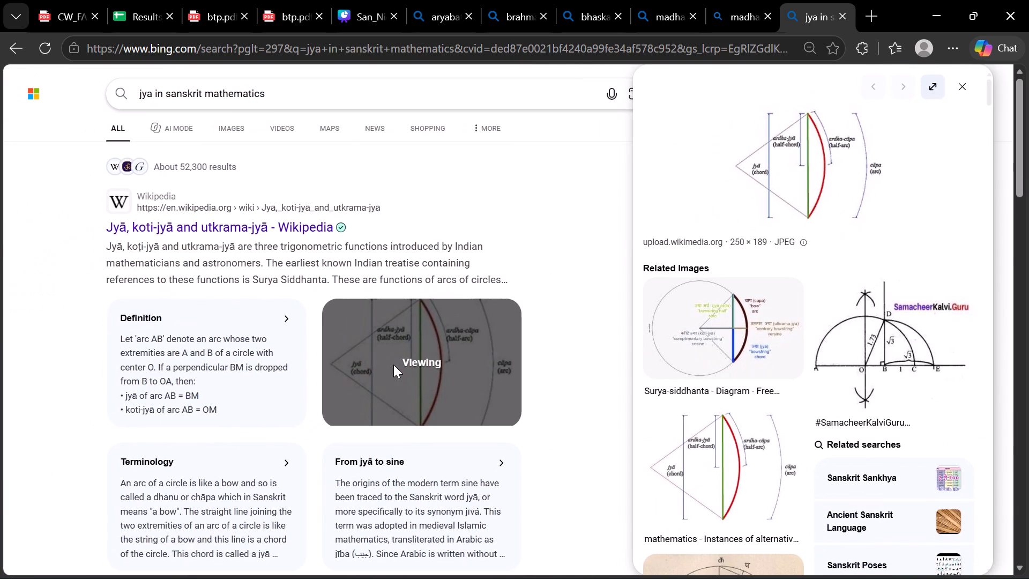
{"action": "scroll", "coordinate": [542, 290], "scroll_direction": "down", "scroll_amount": 2}
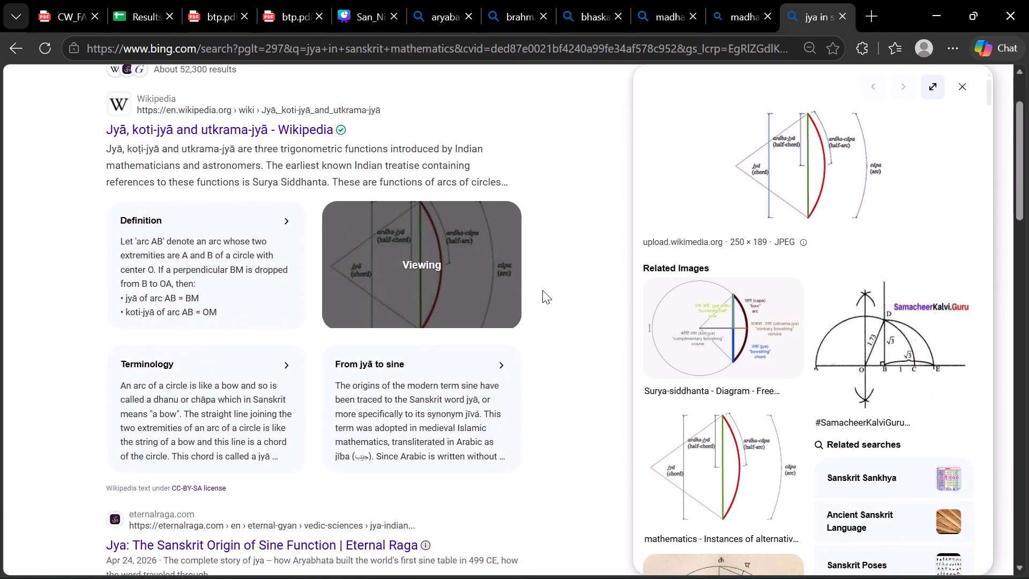
{"action": "scroll", "coordinate": [542, 290], "scroll_direction": "down", "scroll_amount": 1}
{"action": "scroll", "coordinate": [770, 408], "scroll_direction": "down", "scroll_amount": 1}
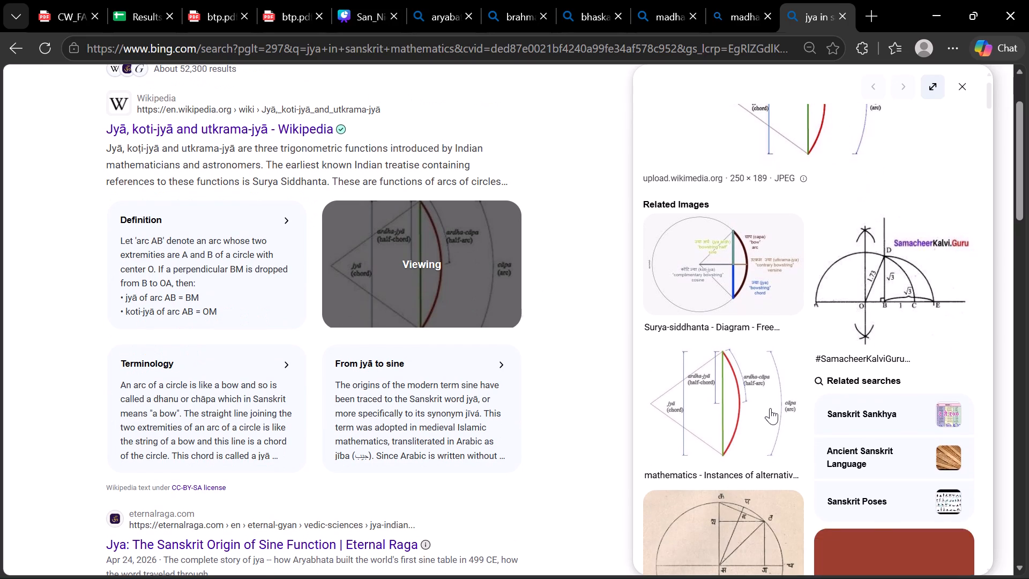
{"action": "scroll", "coordinate": [770, 408], "scroll_direction": "down", "scroll_amount": 1}
{"action": "scroll", "coordinate": [720, 515], "scroll_direction": "down", "scroll_amount": 1}
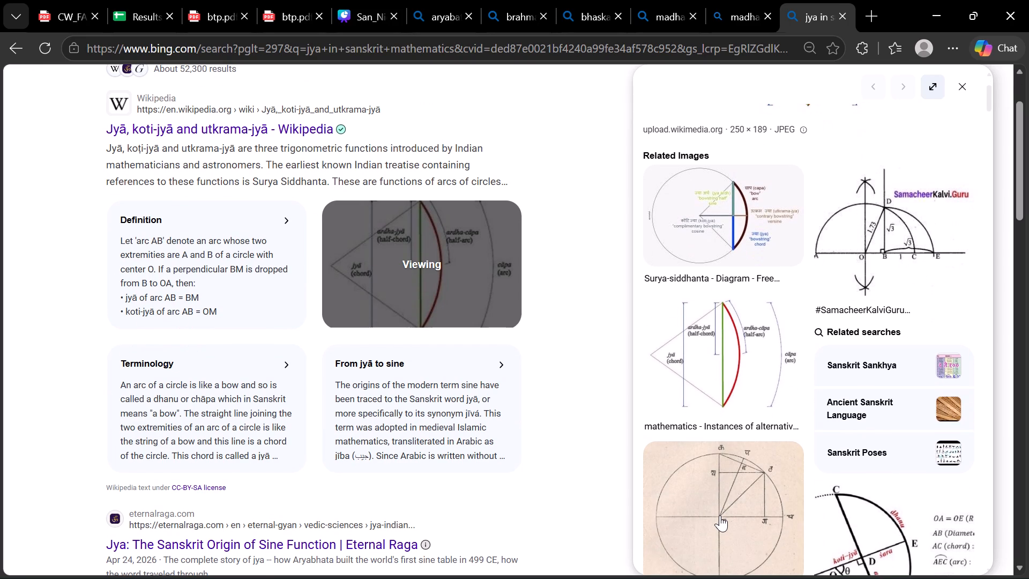
{"action": "scroll", "coordinate": [720, 515], "scroll_direction": "down", "scroll_amount": 2}
{"action": "scroll", "coordinate": [720, 515], "scroll_direction": "up", "scroll_amount": 1}
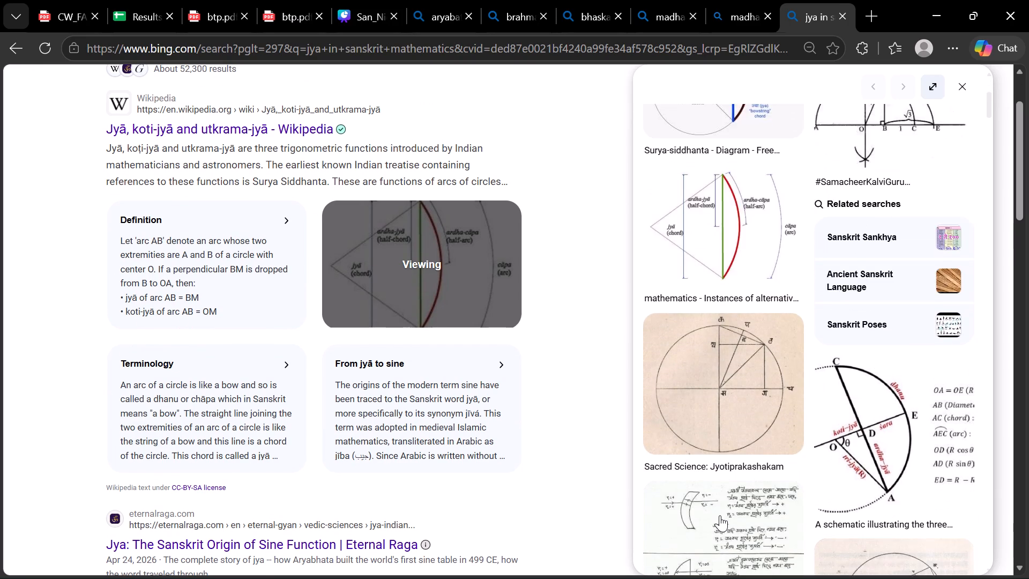
{"action": "scroll", "coordinate": [720, 515], "scroll_direction": "up", "scroll_amount": 1}
{"action": "scroll", "coordinate": [436, 455], "scroll_direction": "up", "scroll_amount": 2}
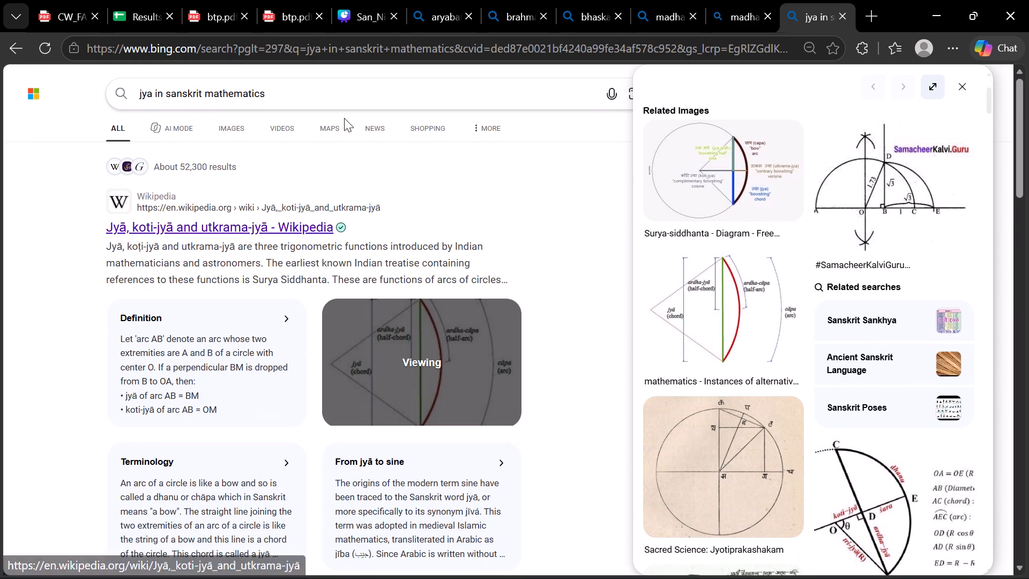
Refine the search to "jya in sanskrit mathematics meanings" and look through the results and the jyā diagram preview.
{"action": "left_click", "coordinate": [339, 106]}
{"action": "key", "text": "space"}
{"action": "type", "text": "meanings"}
{"action": "key", "text": "Return"}
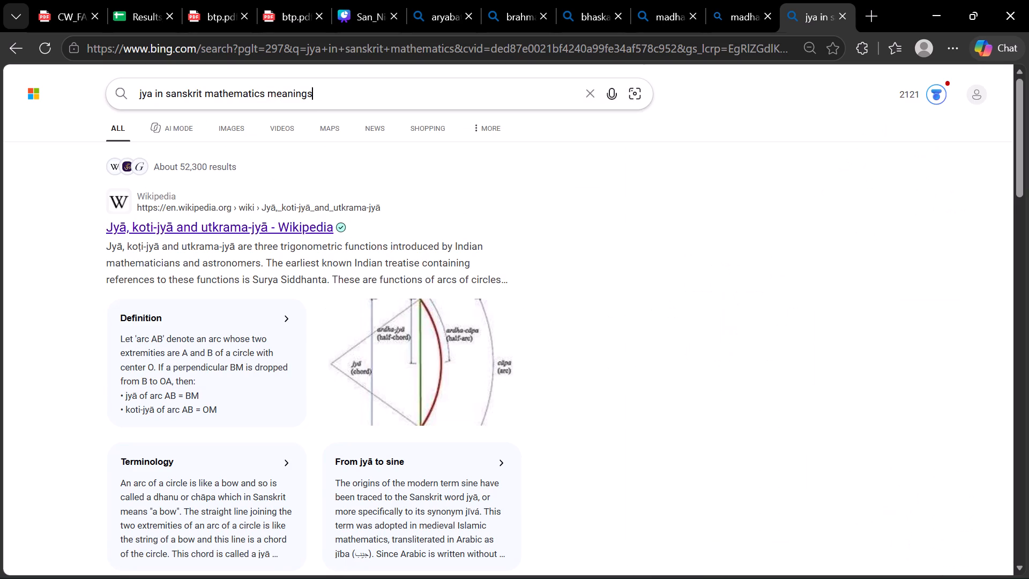
{"action": "scroll", "coordinate": [286, 351], "scroll_direction": "down", "scroll_amount": 1}
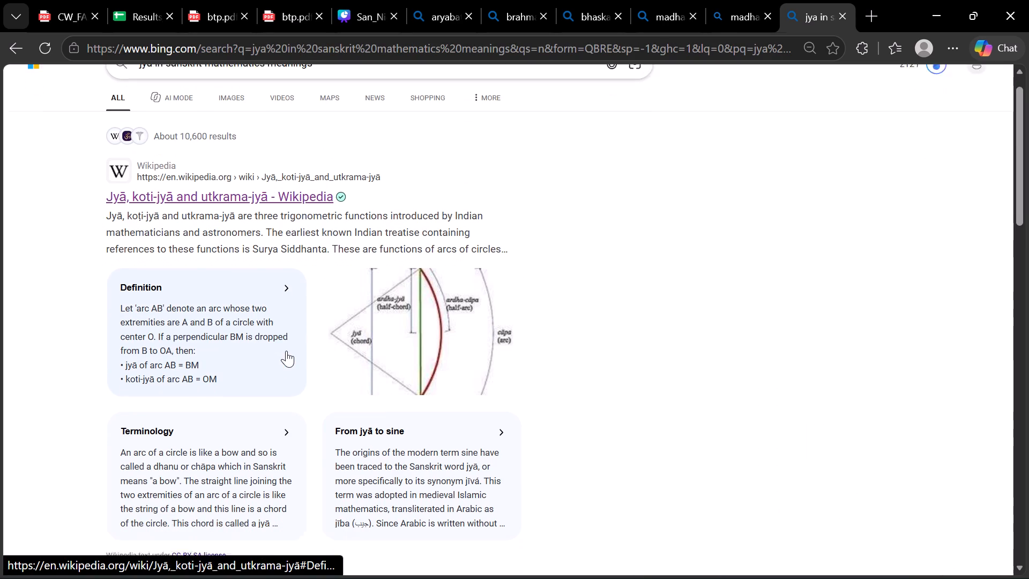
{"action": "scroll", "coordinate": [286, 351], "scroll_direction": "down", "scroll_amount": 2}
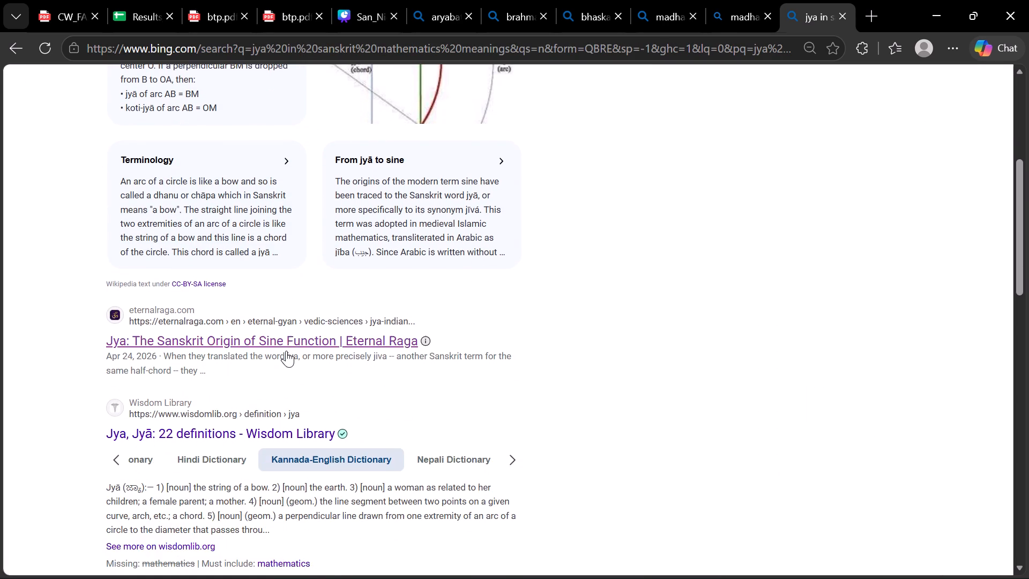
{"action": "scroll", "coordinate": [286, 351], "scroll_direction": "up", "scroll_amount": 2}
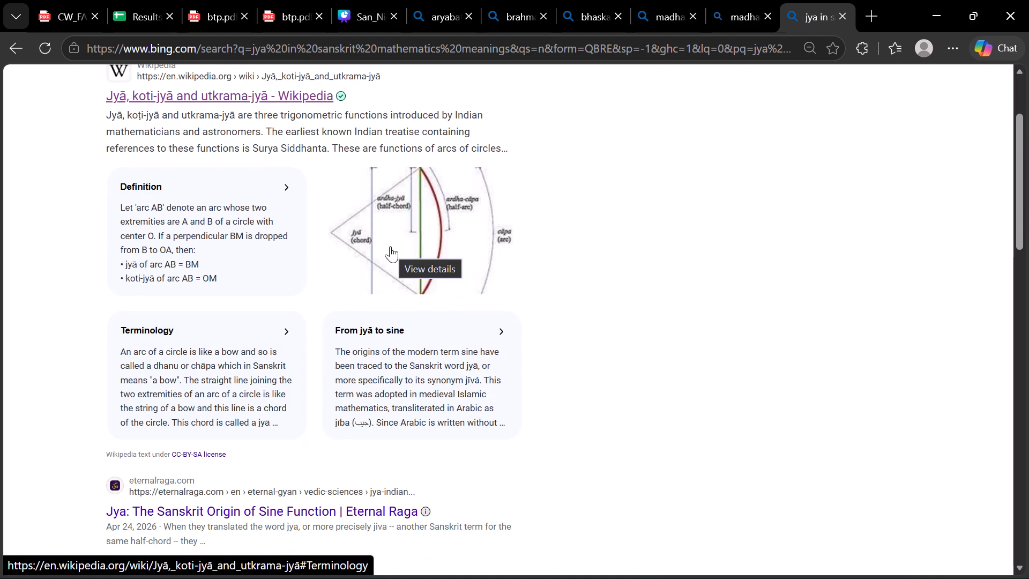
{"action": "left_click", "coordinate": [374, 211]}
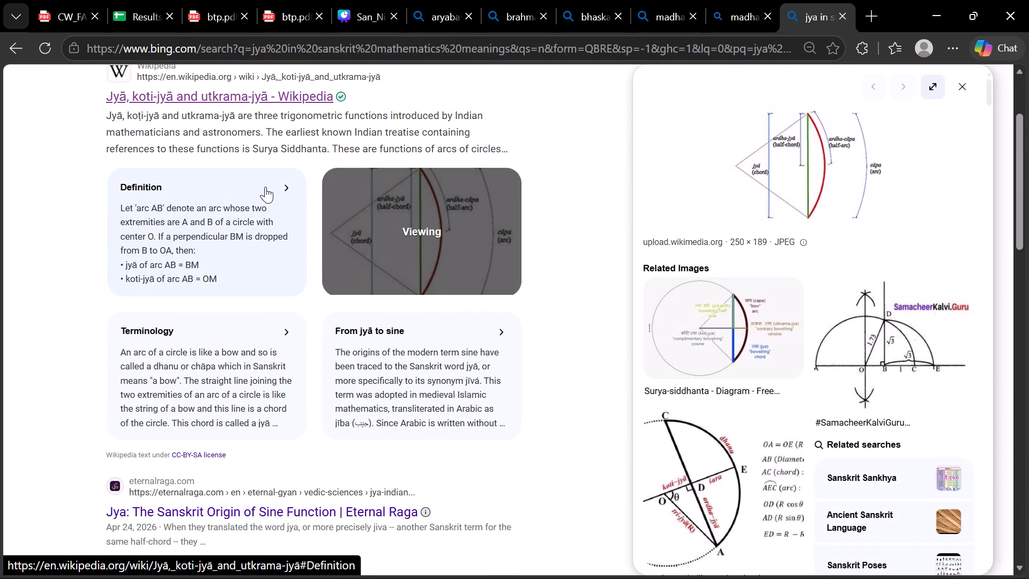
Open the Definition section of Wikipedia's "Jyā, koti-jyā and utkrama-jyā" article and examine how the jyā of arc AB is defined.
{"action": "left_click", "coordinate": [265, 187]}
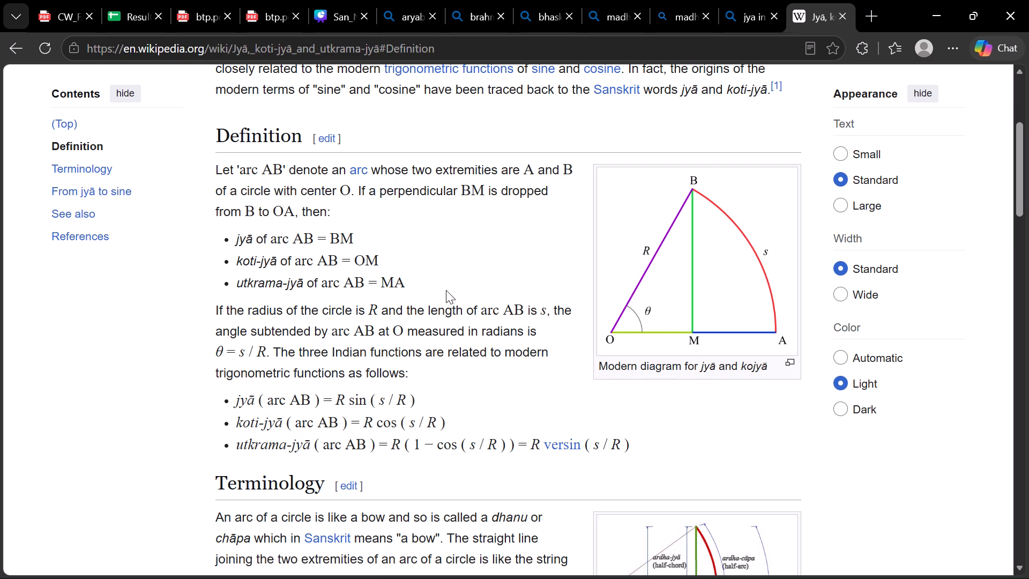
{"action": "scroll", "coordinate": [325, 357], "scroll_direction": "down", "scroll_amount": 1}
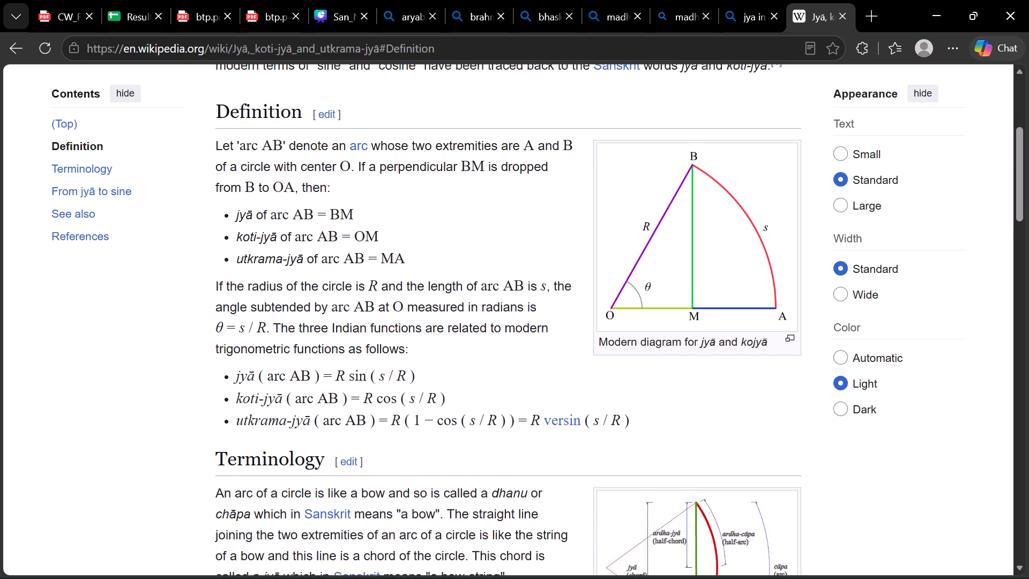
{"action": "scroll", "coordinate": [325, 357], "scroll_direction": "down", "scroll_amount": 1}
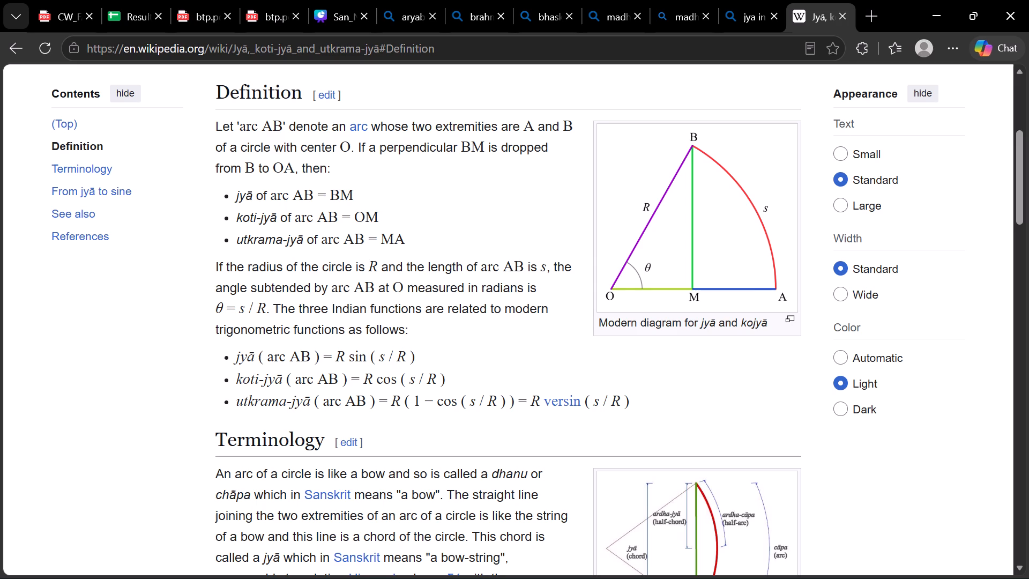
{"action": "left_click_drag", "start_coordinate": [294, 195], "coordinate": [355, 195]}
{"action": "left_click", "coordinate": [355, 195]}
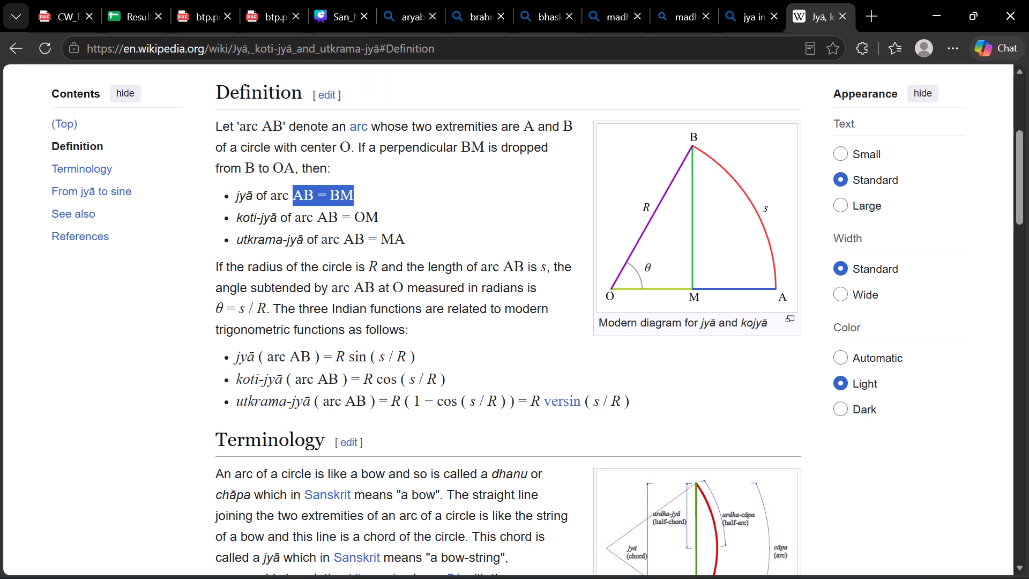
Read how the article relates jyā, koti-jyā and utkrama-jyā to modern trigonometric functions, focusing on the s / R term in the jyā formula.
{"action": "left_click", "coordinate": [392, 229]}
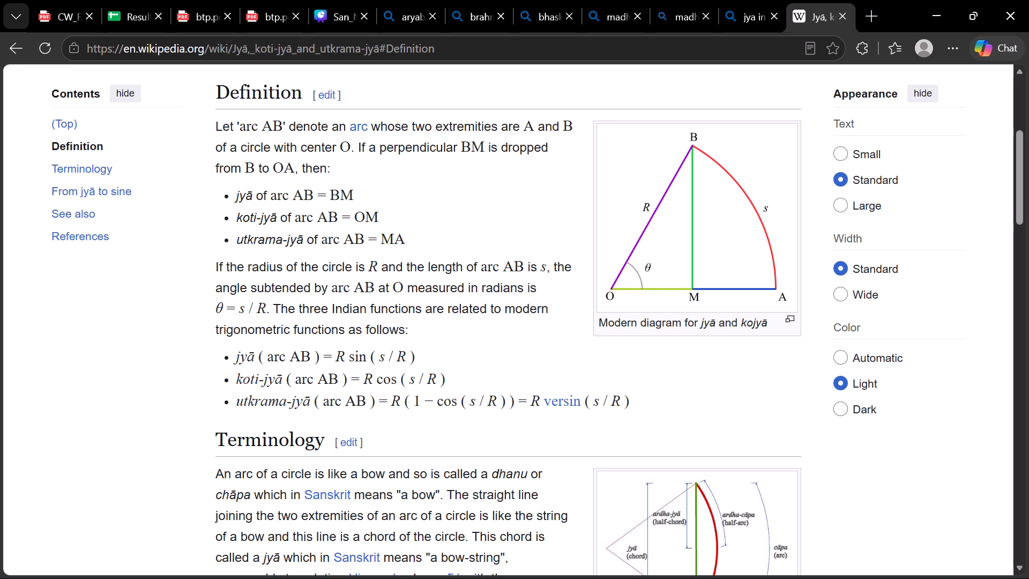
{"action": "left_click_drag", "start_coordinate": [401, 268], "coordinate": [561, 327]}
{"action": "left_click", "coordinate": [561, 327]}
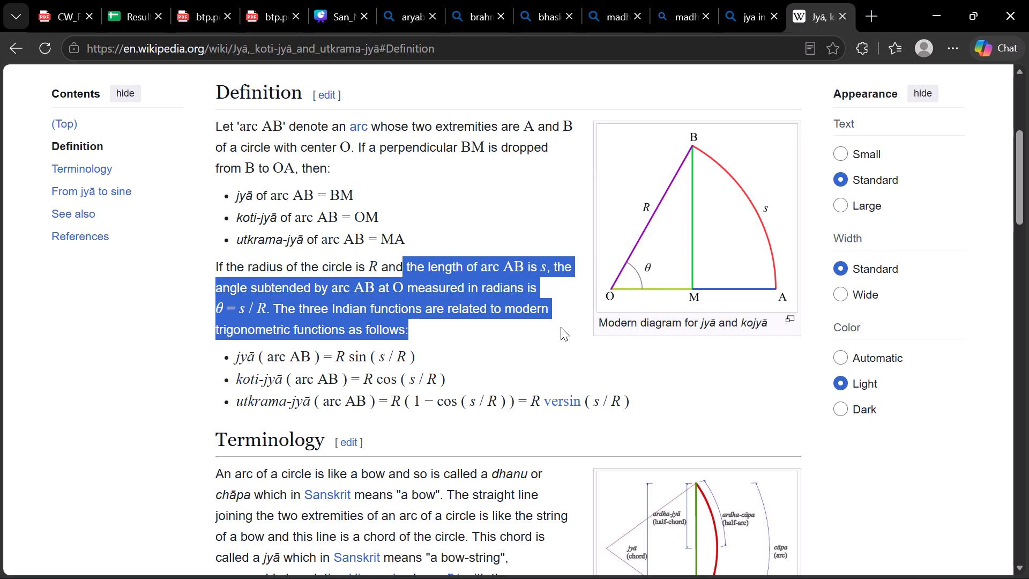
{"action": "left_click", "coordinate": [561, 327]}
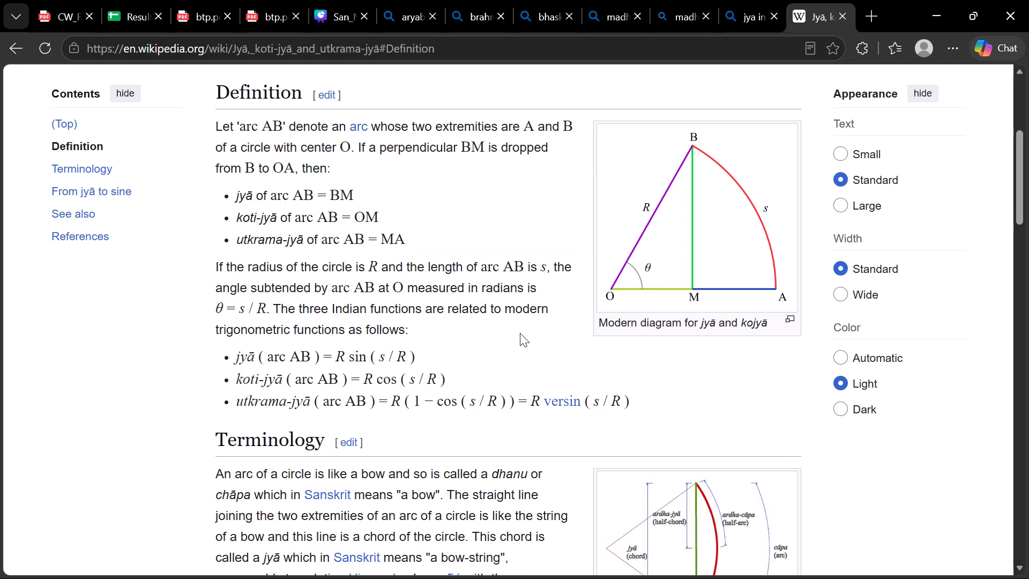
{"action": "scroll", "coordinate": [520, 333], "scroll_direction": "down", "scroll_amount": 2}
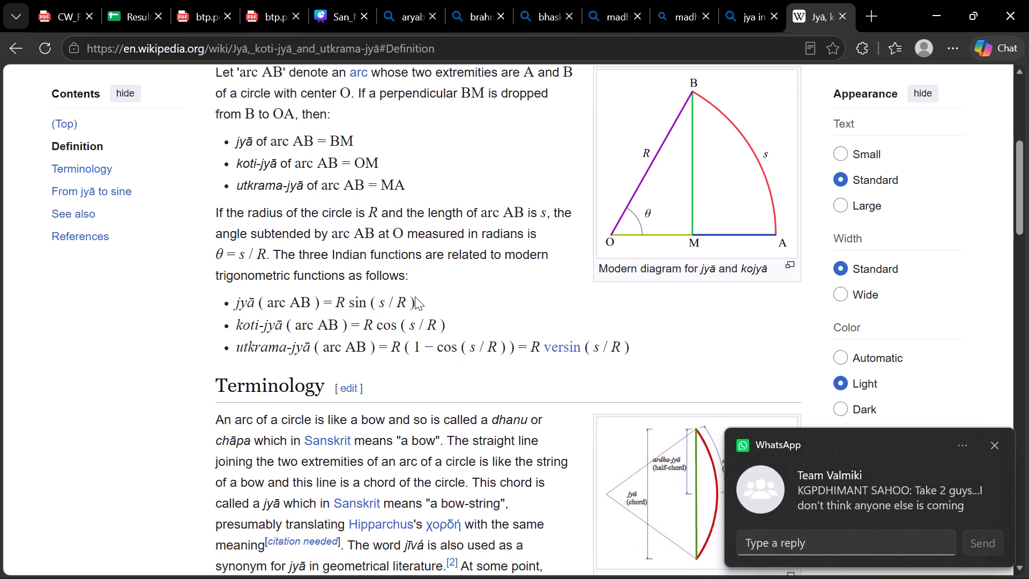
{"action": "scroll", "coordinate": [415, 296], "scroll_direction": "down", "scroll_amount": 1}
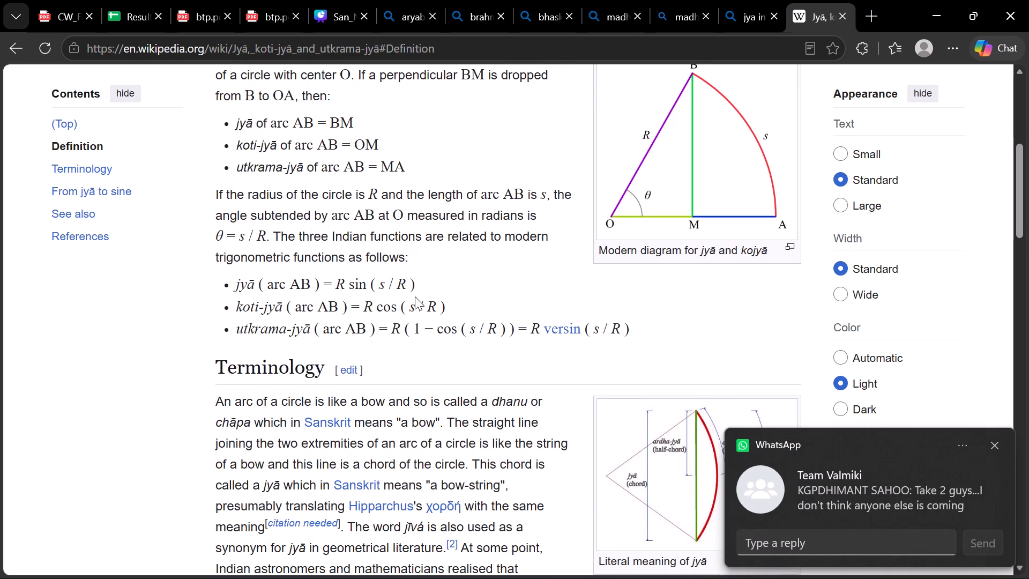
{"action": "scroll", "coordinate": [415, 296], "scroll_direction": "up", "scroll_amount": 1}
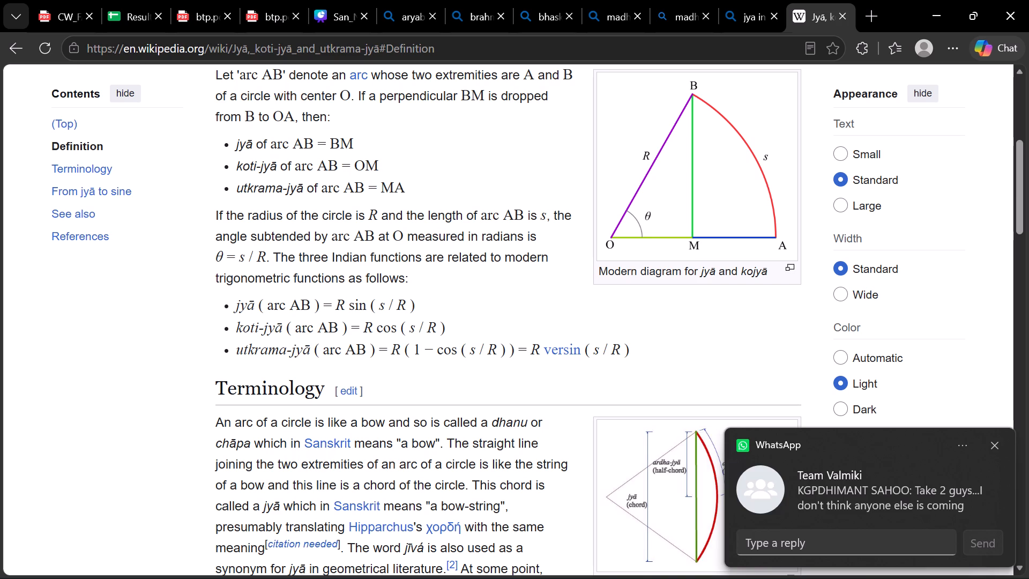
{"action": "left_click_drag", "start_coordinate": [369, 307], "coordinate": [429, 300]}
{"action": "left_click", "coordinate": [429, 300]}
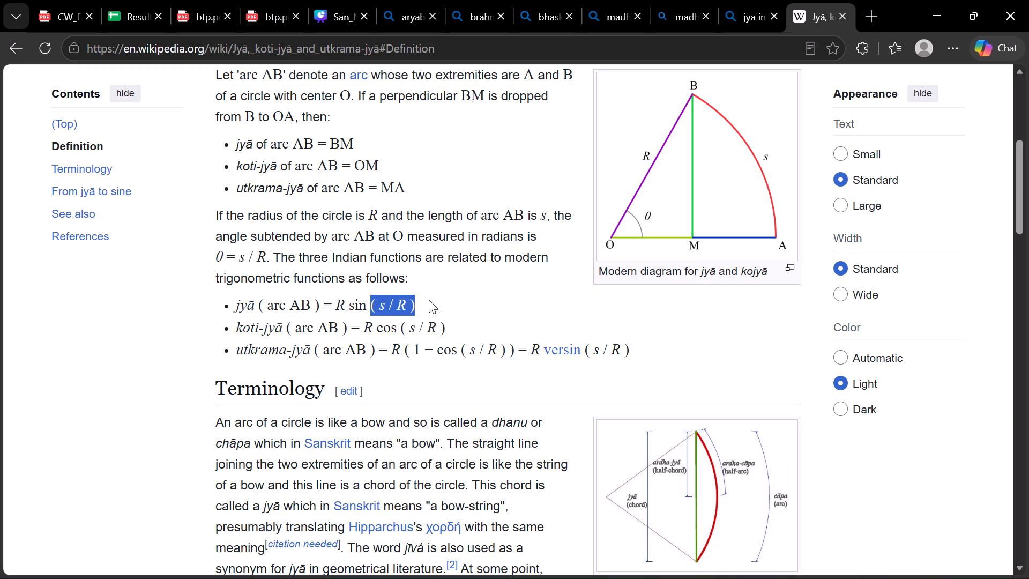
{"action": "left_click", "coordinate": [429, 300]}
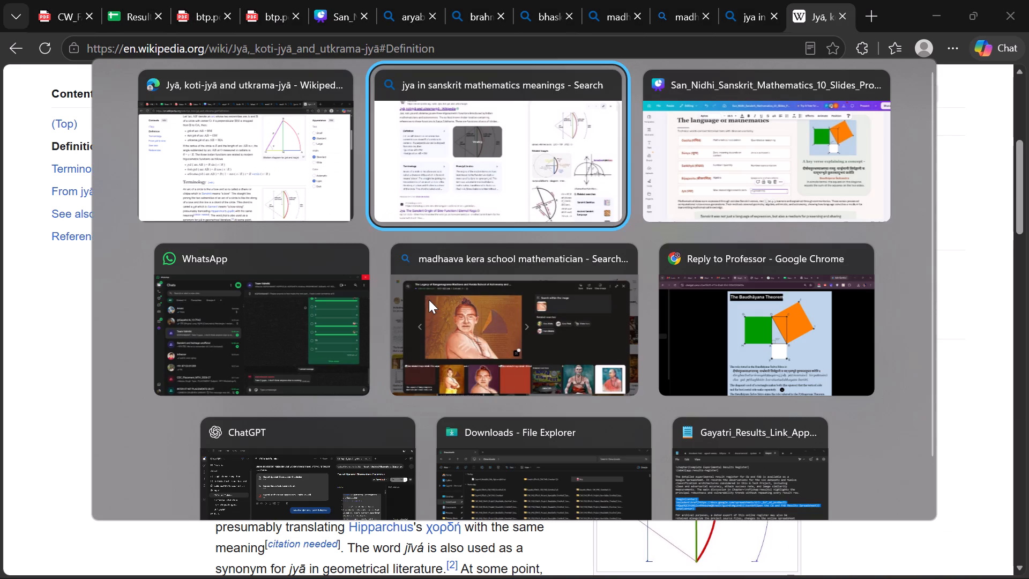
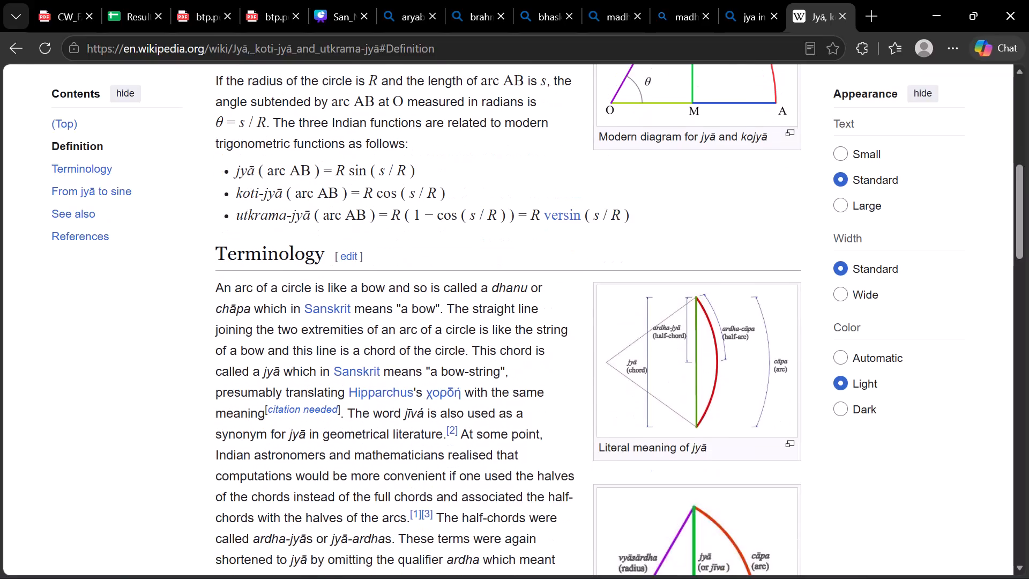
Review the article's Definition and Terminology sections, examining the explanations and diagrams for the literal and technical meanings of jyā.
{"action": "scroll", "coordinate": [535, 327], "scroll_direction": "up", "scroll_amount": 1}
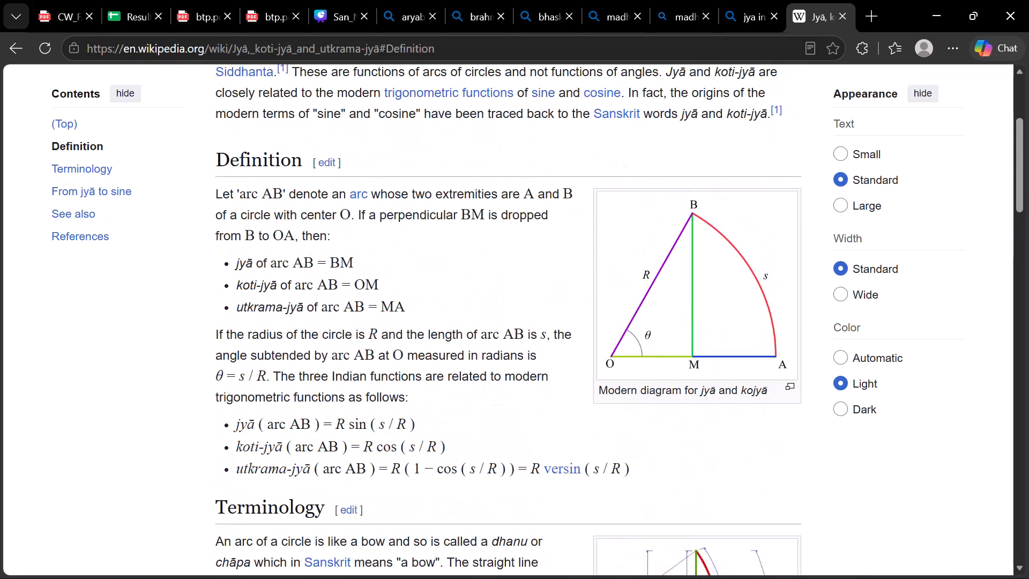
{"action": "scroll", "coordinate": [535, 327], "scroll_direction": "up", "scroll_amount": 1}
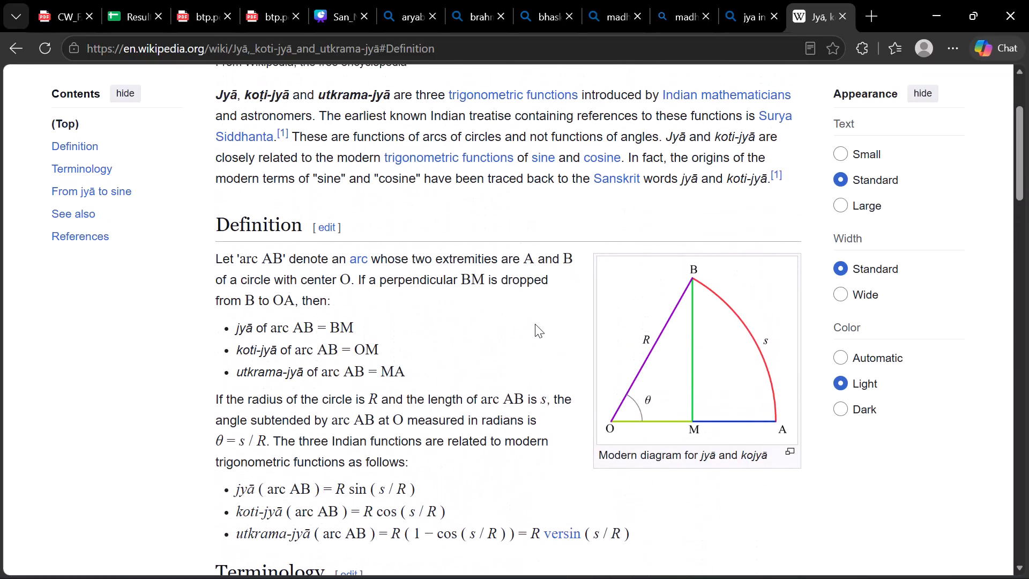
{"action": "scroll", "coordinate": [535, 324], "scroll_direction": "down", "scroll_amount": 4}
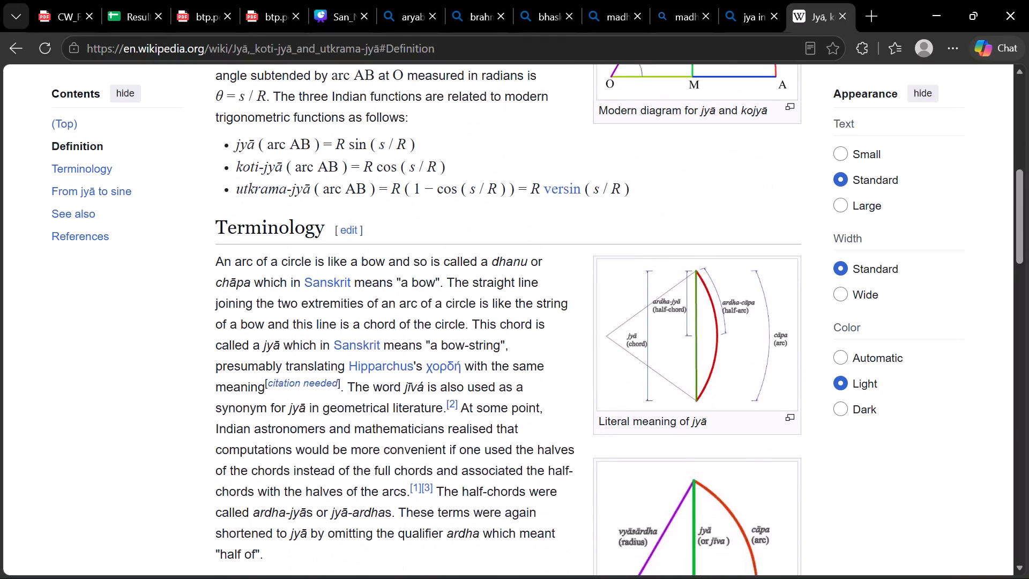
{"action": "scroll", "coordinate": [535, 324], "scroll_direction": "down", "scroll_amount": 2}
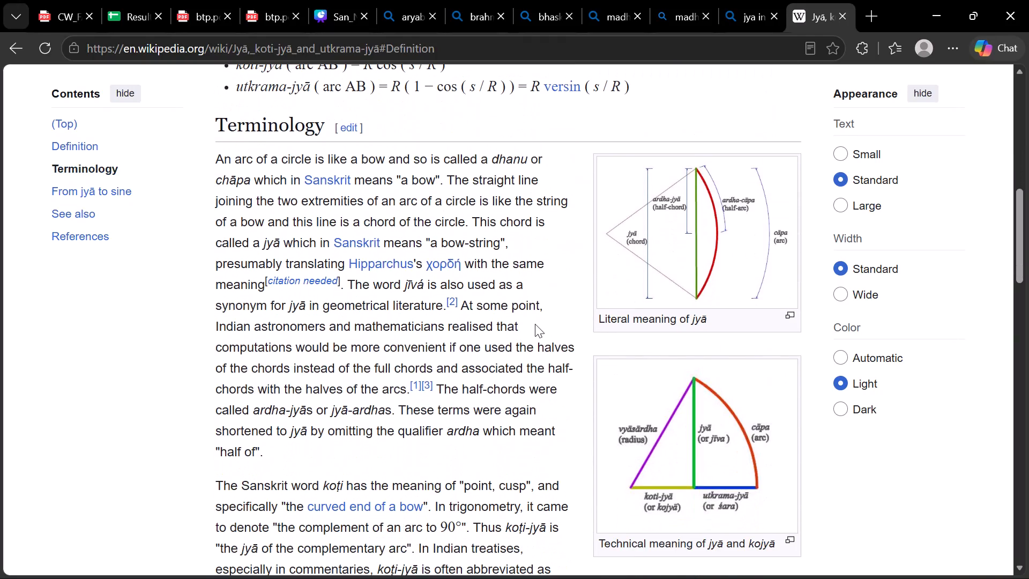
{"action": "scroll", "coordinate": [535, 324], "scroll_direction": "up", "scroll_amount": 1}
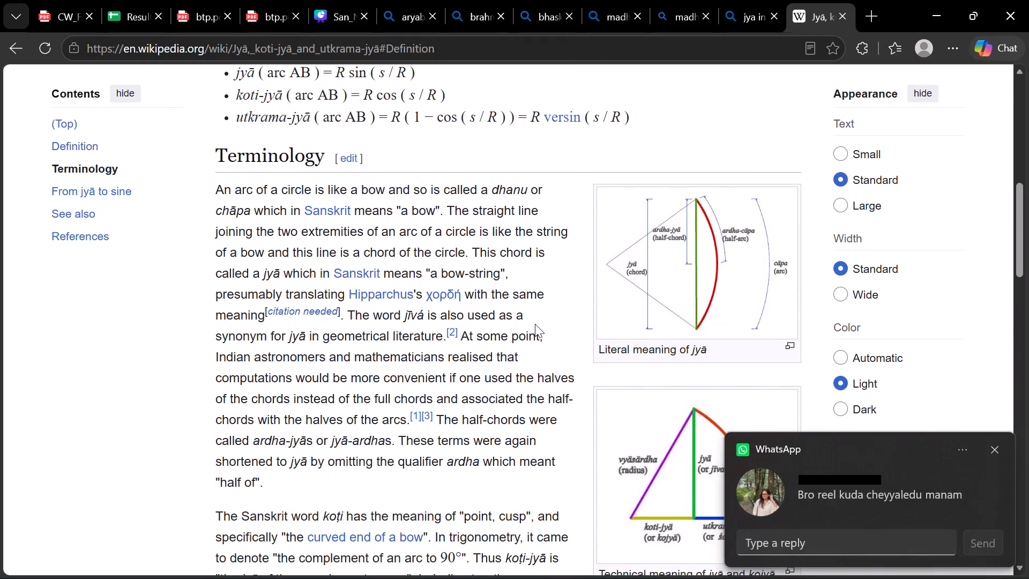
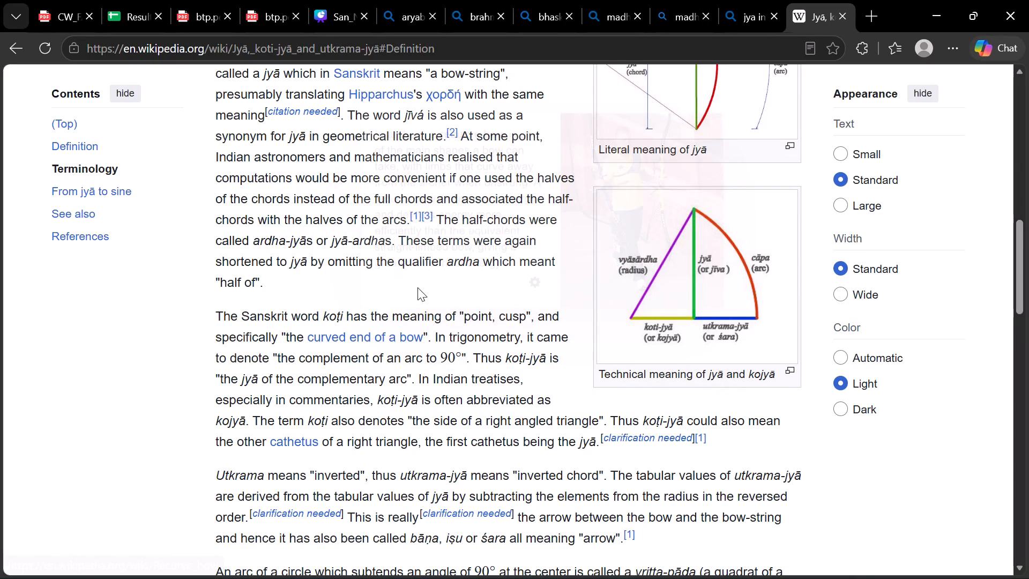
Review the jyā article's introduction and its Definition section with the modern diagram for jyā and kojyā.
{"action": "scroll", "coordinate": [502, 339], "scroll_direction": "up", "scroll_amount": 6}
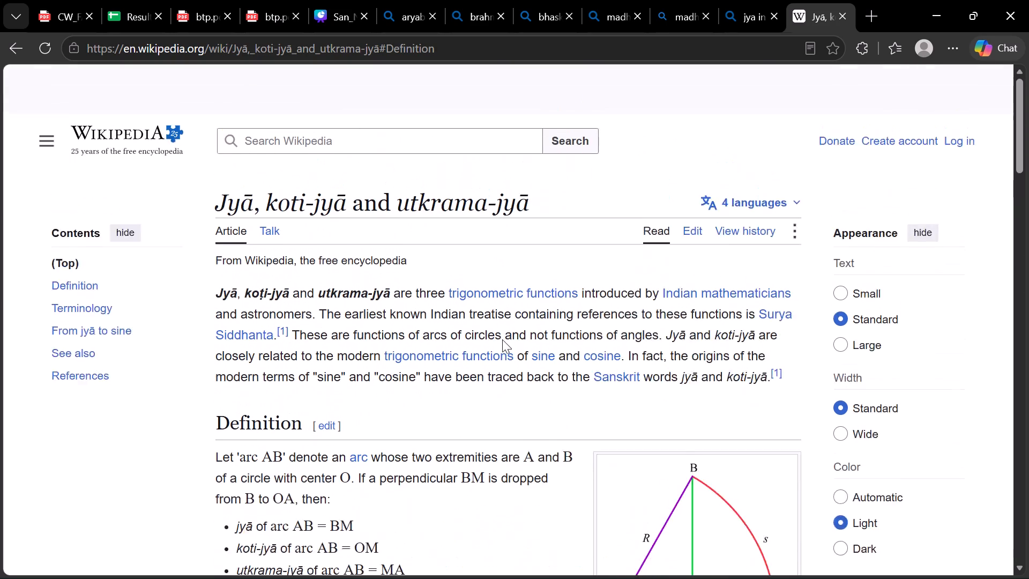
{"action": "scroll", "coordinate": [502, 339], "scroll_direction": "down", "scroll_amount": 2}
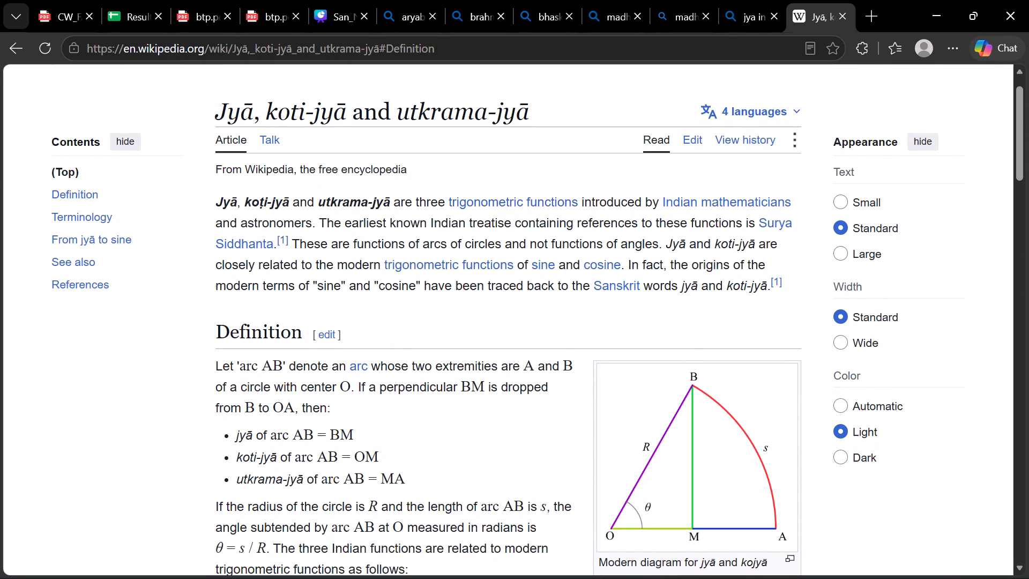
Read the jyā, koti-jyā and utkrama-jyā formulas in the Definition section and continue into the Terminology section.
{"action": "scroll", "coordinate": [515, 449], "scroll_direction": "down", "scroll_amount": 2}
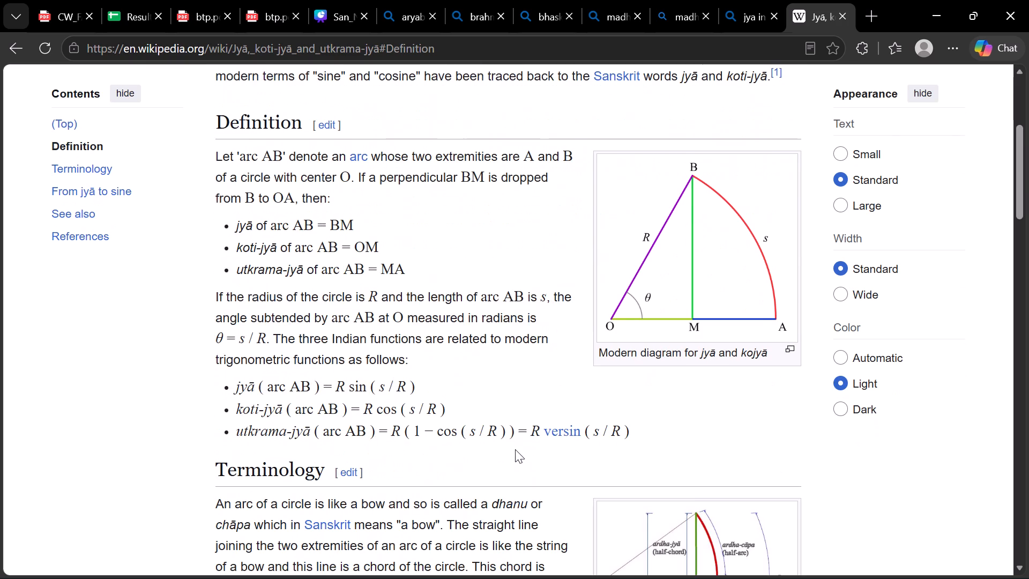
{"action": "scroll", "coordinate": [515, 449], "scroll_direction": "down", "scroll_amount": 1}
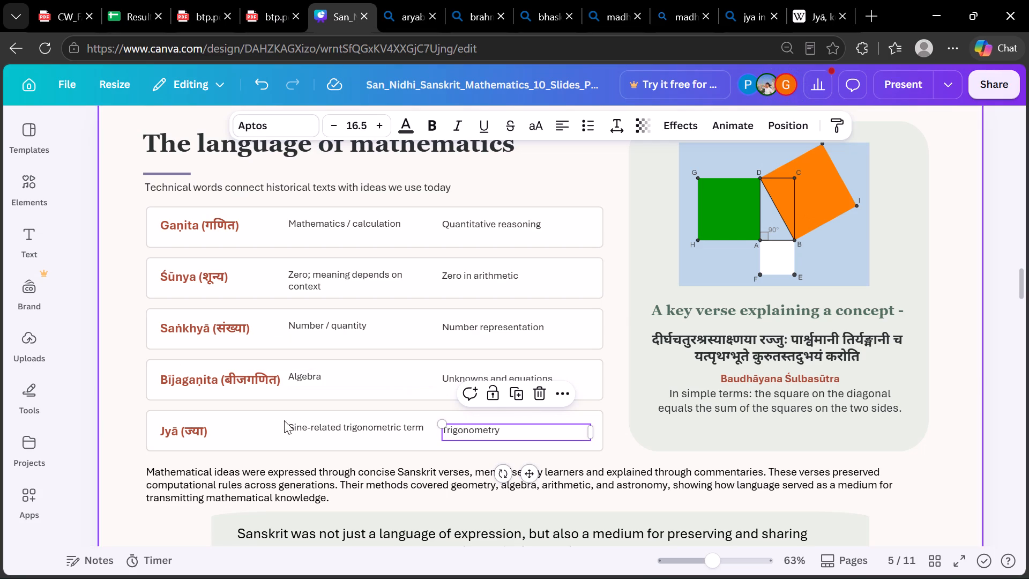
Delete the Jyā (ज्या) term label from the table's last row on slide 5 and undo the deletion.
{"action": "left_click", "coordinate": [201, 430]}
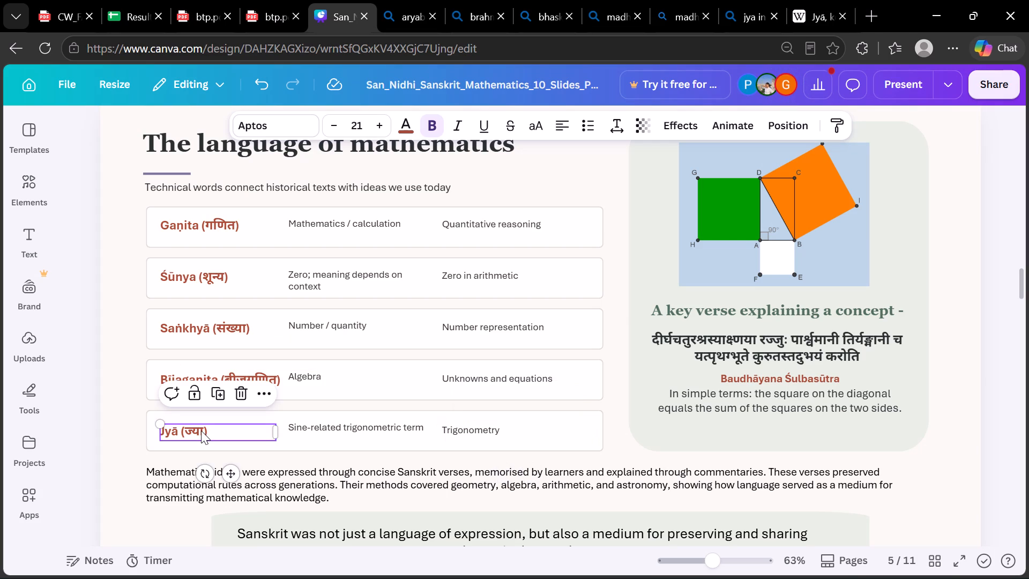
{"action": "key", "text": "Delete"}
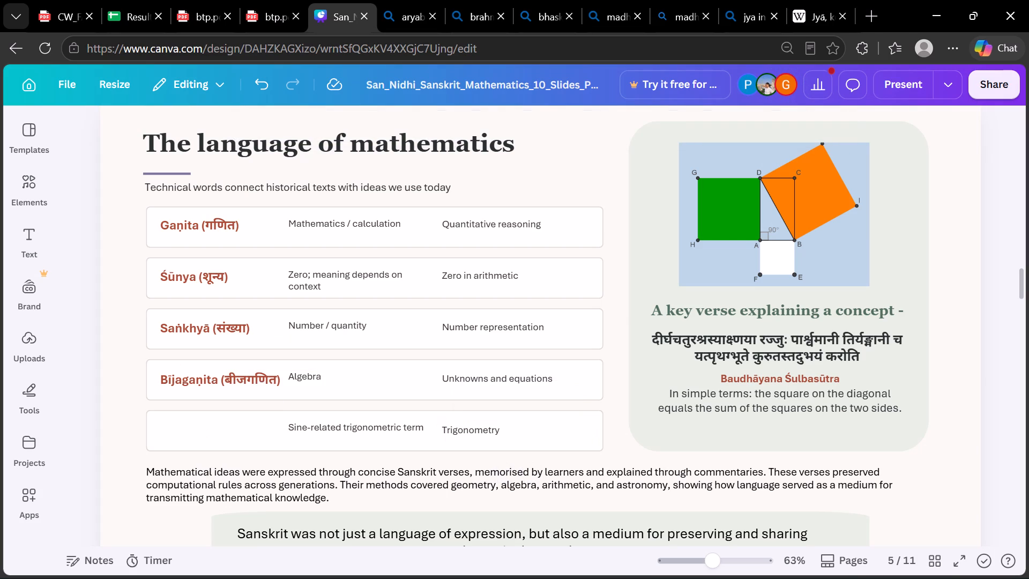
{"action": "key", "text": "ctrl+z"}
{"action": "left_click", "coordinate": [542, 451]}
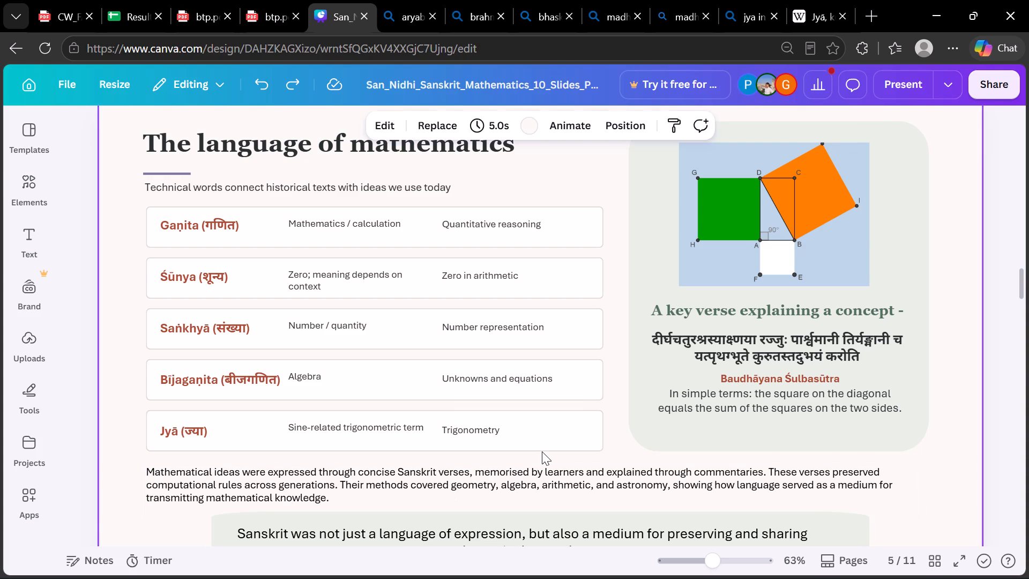
Reread the introduction, Definition and Terminology sections of the Wikipedia jyā article, examining how jyā and koti-jyā relate to sine and cosine.
{"action": "scroll", "coordinate": [563, 360], "scroll_direction": "down", "scroll_amount": 1}
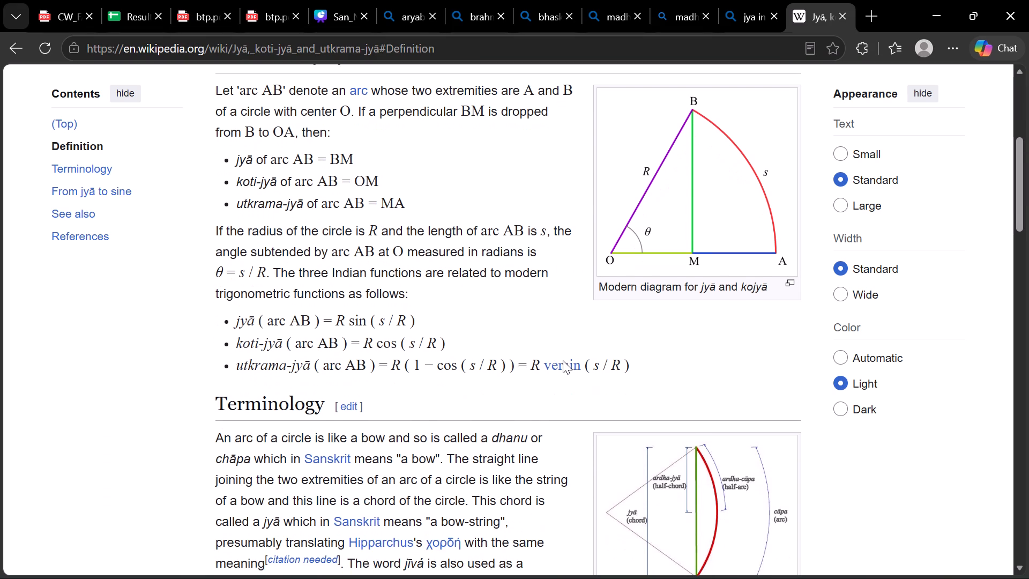
{"action": "scroll", "coordinate": [563, 360], "scroll_direction": "down", "scroll_amount": 2}
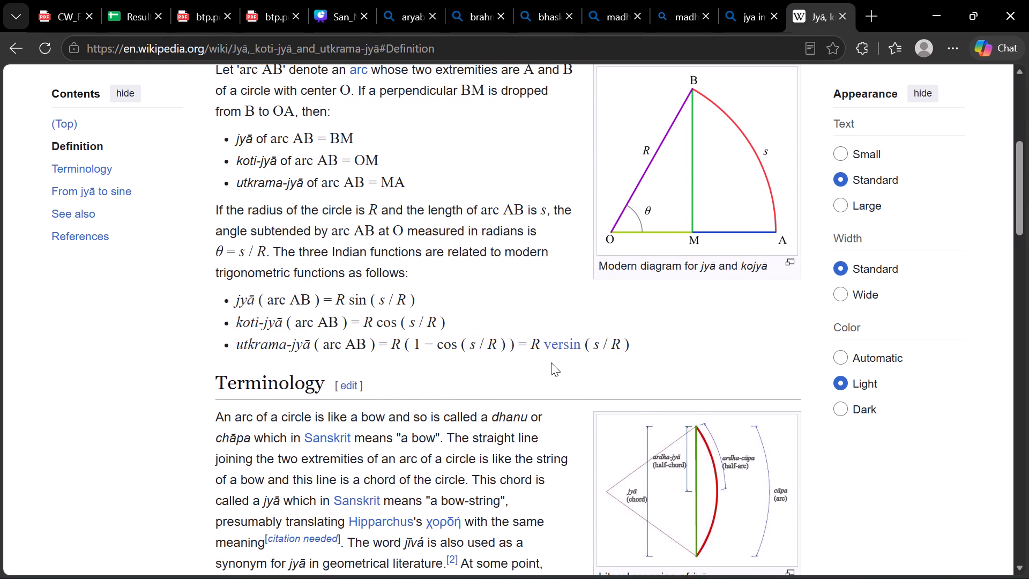
{"action": "scroll", "coordinate": [551, 362], "scroll_direction": "up", "scroll_amount": 1}
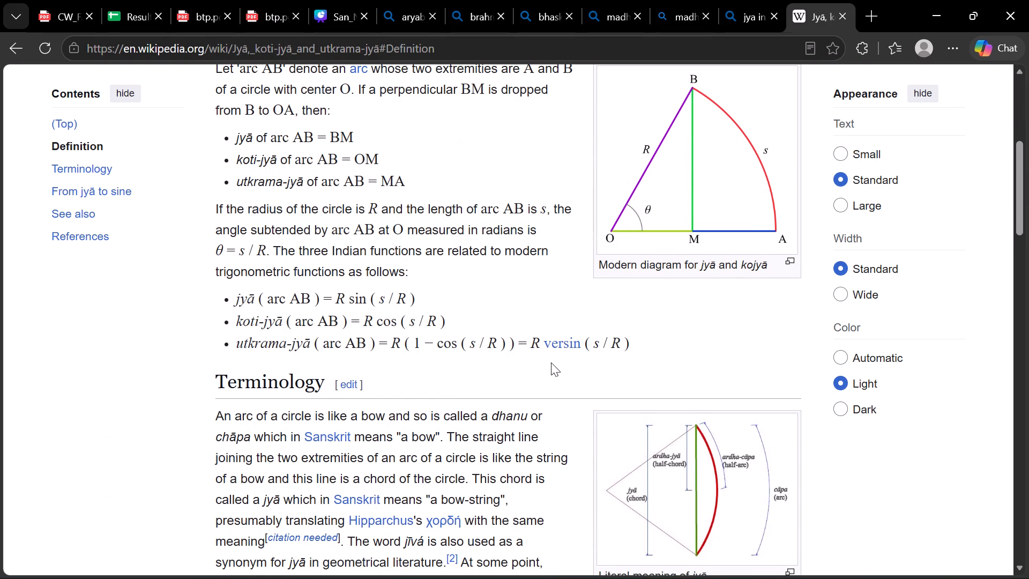
{"action": "scroll", "coordinate": [551, 362], "scroll_direction": "up", "scroll_amount": 4}
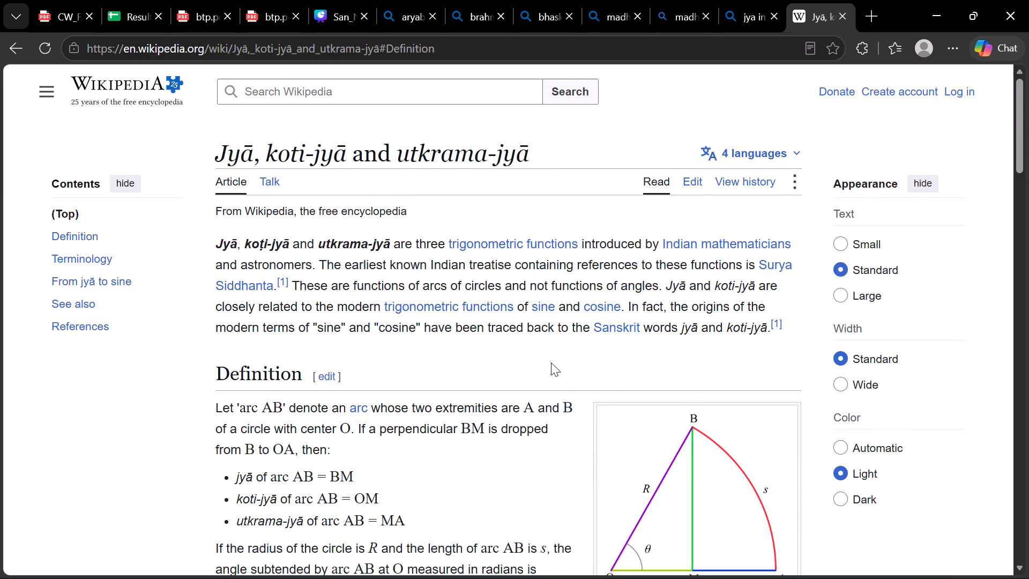
{"action": "scroll", "coordinate": [551, 362], "scroll_direction": "down", "scroll_amount": 2}
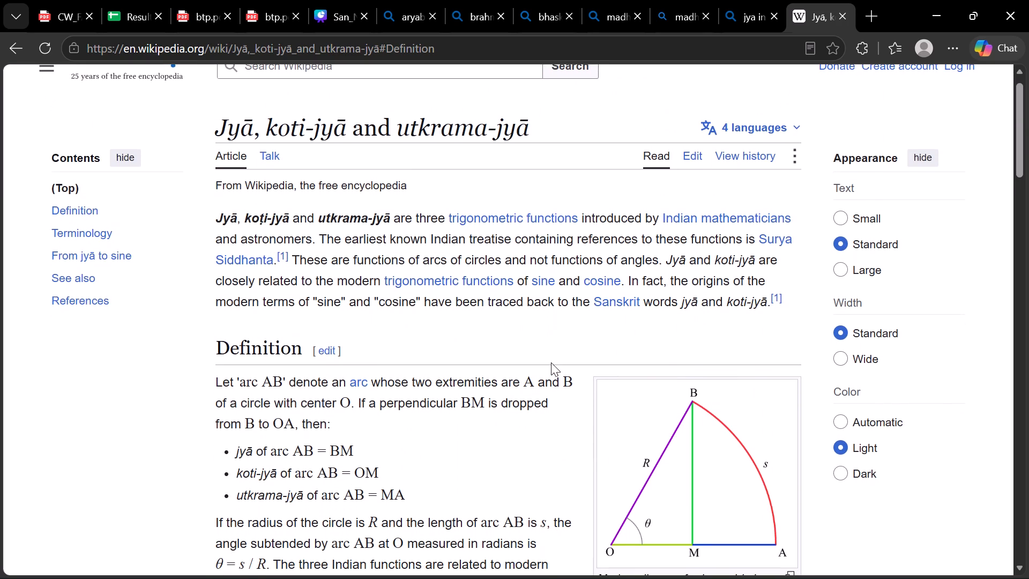
{"action": "scroll", "coordinate": [551, 362], "scroll_direction": "down", "scroll_amount": 1}
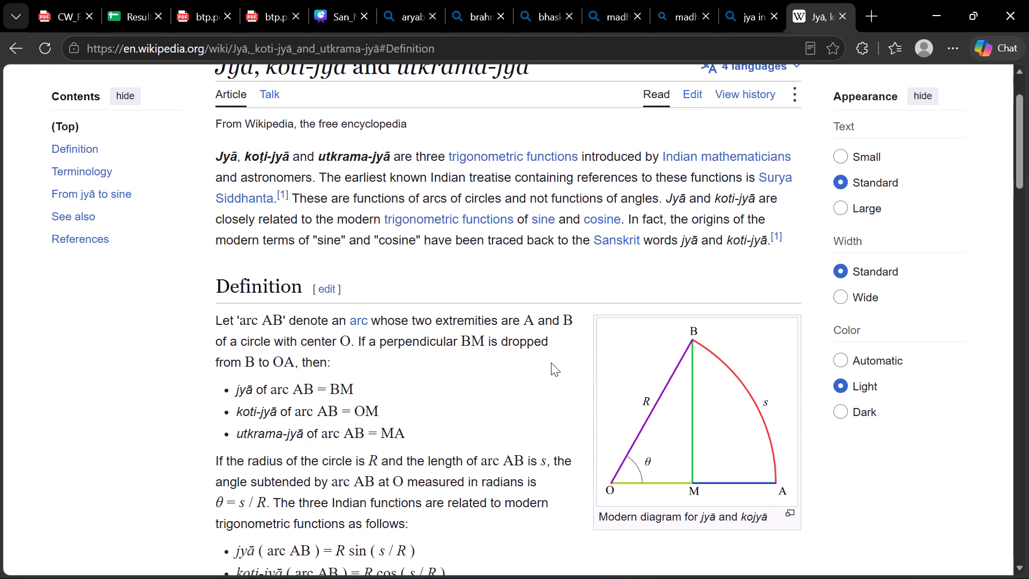
{"action": "scroll", "coordinate": [551, 362], "scroll_direction": "down", "scroll_amount": 1}
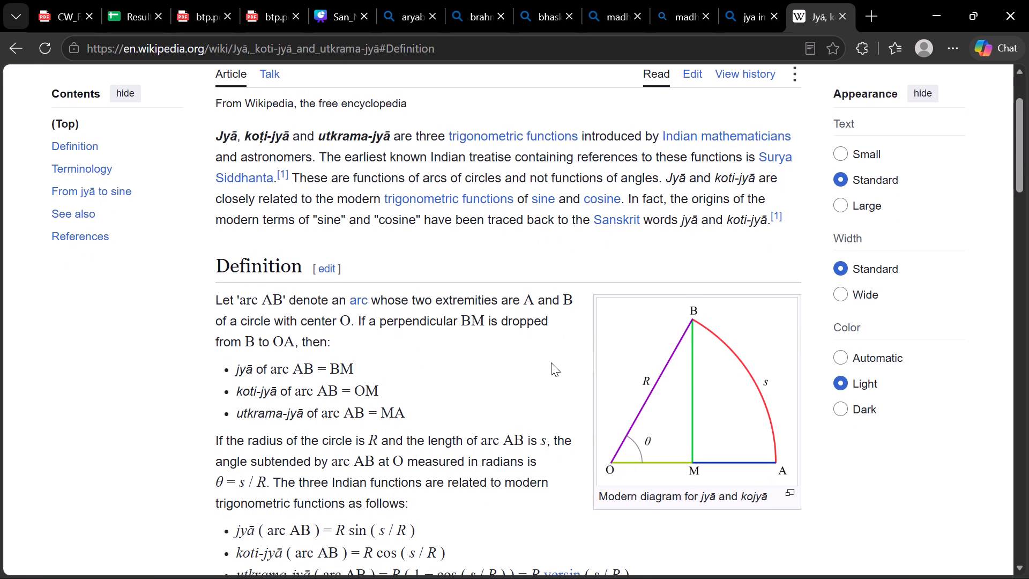
{"action": "scroll", "coordinate": [700, 268], "scroll_direction": "down", "scroll_amount": 1}
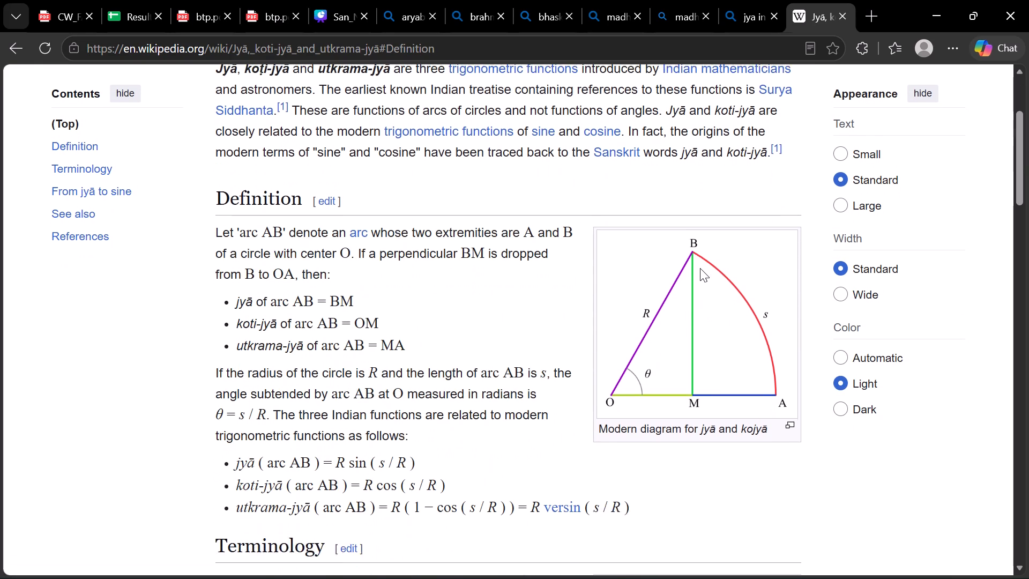
{"action": "scroll", "coordinate": [700, 268], "scroll_direction": "down", "scroll_amount": 2}
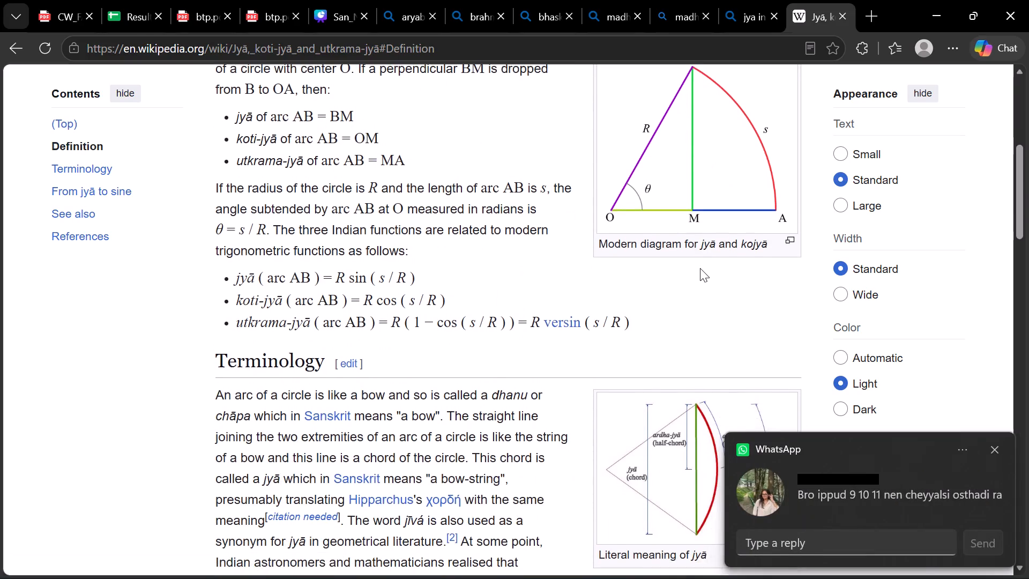
{"action": "scroll", "coordinate": [700, 268], "scroll_direction": "up", "scroll_amount": 2}
{"action": "scroll", "coordinate": [680, 235], "scroll_direction": "down", "scroll_amount": 1}
{"action": "scroll", "coordinate": [546, 207], "scroll_direction": "right", "scroll_amount": 1}
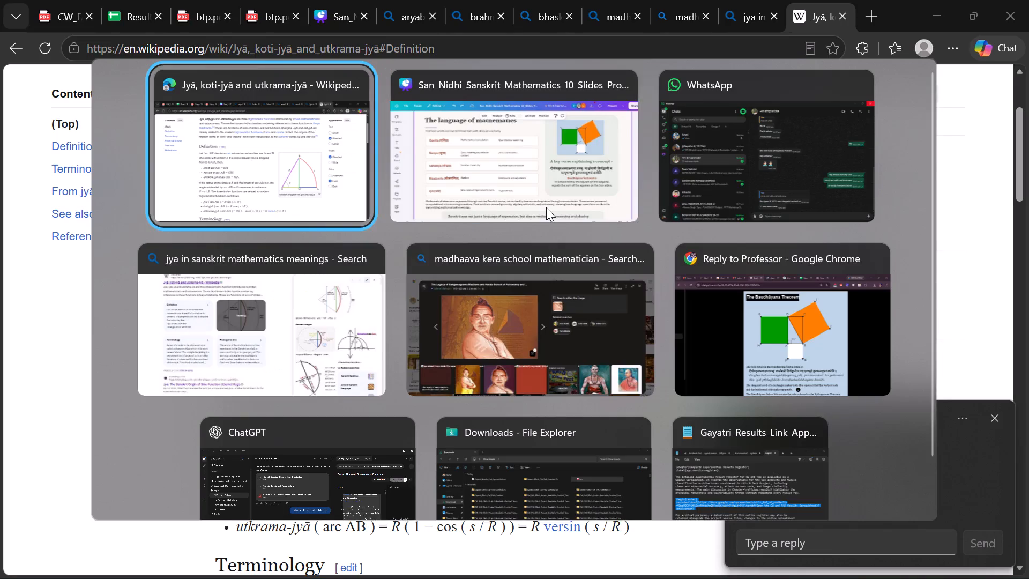
Copy the term "koti-jyā" from the introductory paragraph of the Wikipedia article.
{"action": "left_click_drag", "start_coordinate": [715, 125], "coordinate": [748, 127]}
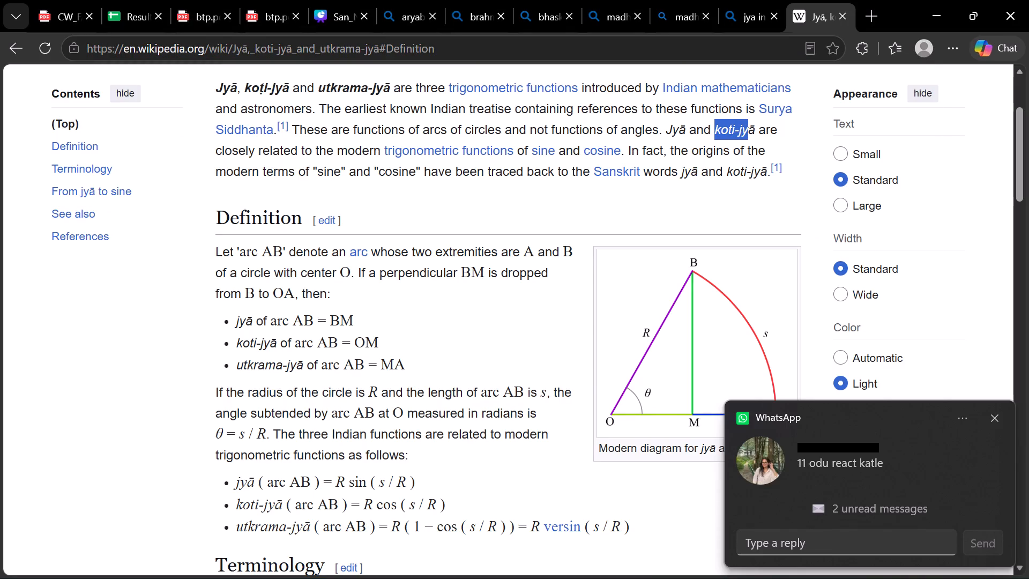
{"action": "left_click_drag", "start_coordinate": [748, 127], "coordinate": [754, 126]}
{"action": "key", "text": "ctrl+c"}
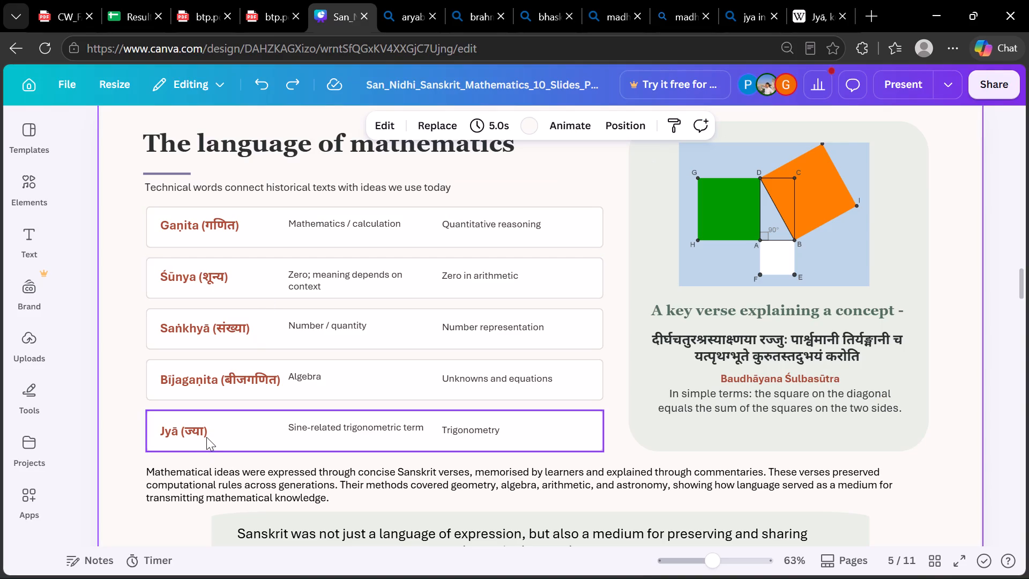
On slide 5 of the Canva presentation, widen the Jyā (ज्या) label's text box until it nearly reaches the meaning column.
{"action": "left_click", "coordinate": [206, 437]}
{"action": "left_click", "coordinate": [220, 436]}
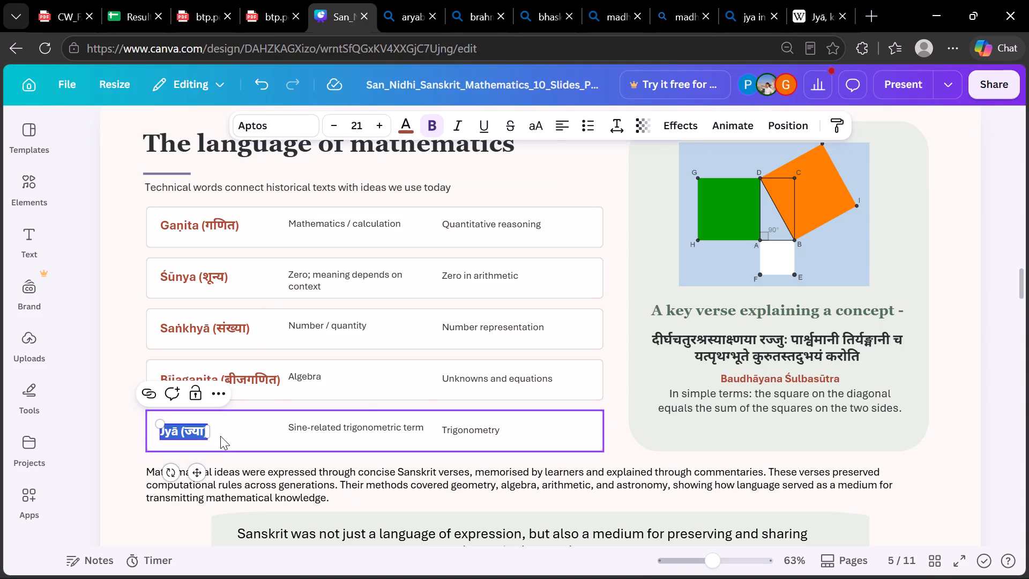
{"action": "left_click", "coordinate": [220, 436]}
{"action": "double_click", "coordinate": [199, 431]}
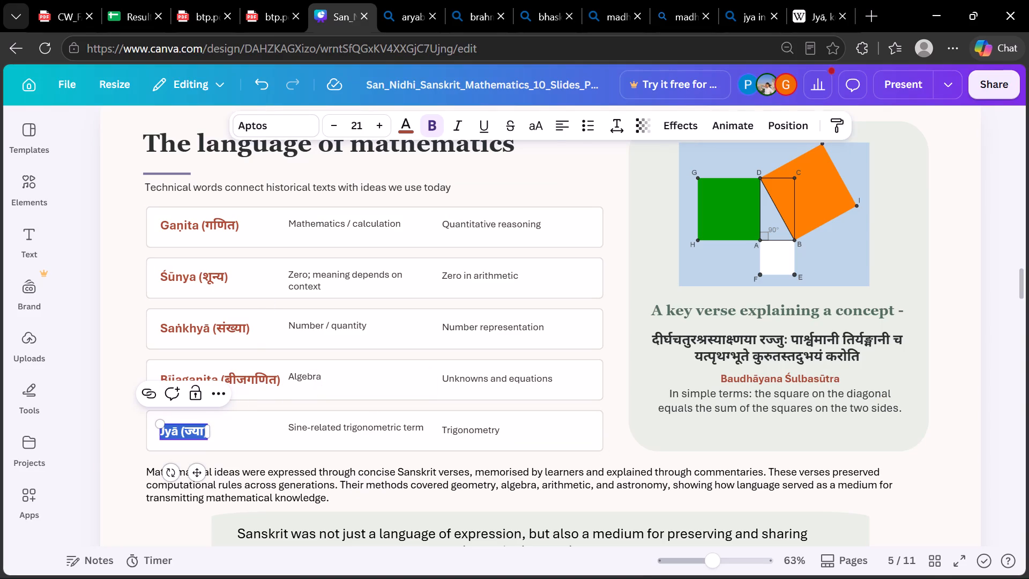
{"action": "left_click", "coordinate": [199, 431]}
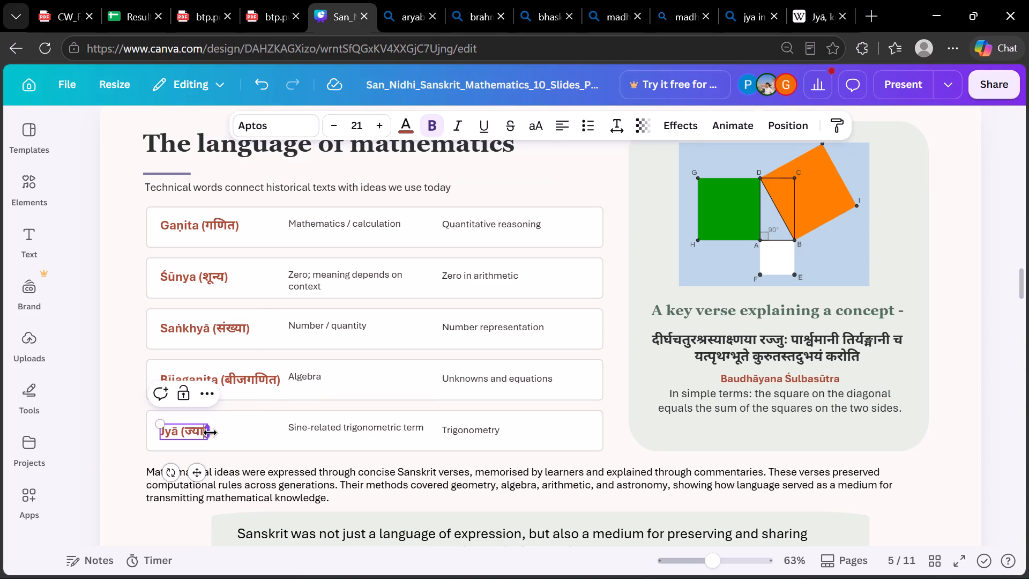
{"action": "left_click_drag", "start_coordinate": [210, 433], "coordinate": [279, 433]}
{"action": "left_click", "coordinate": [237, 434]}
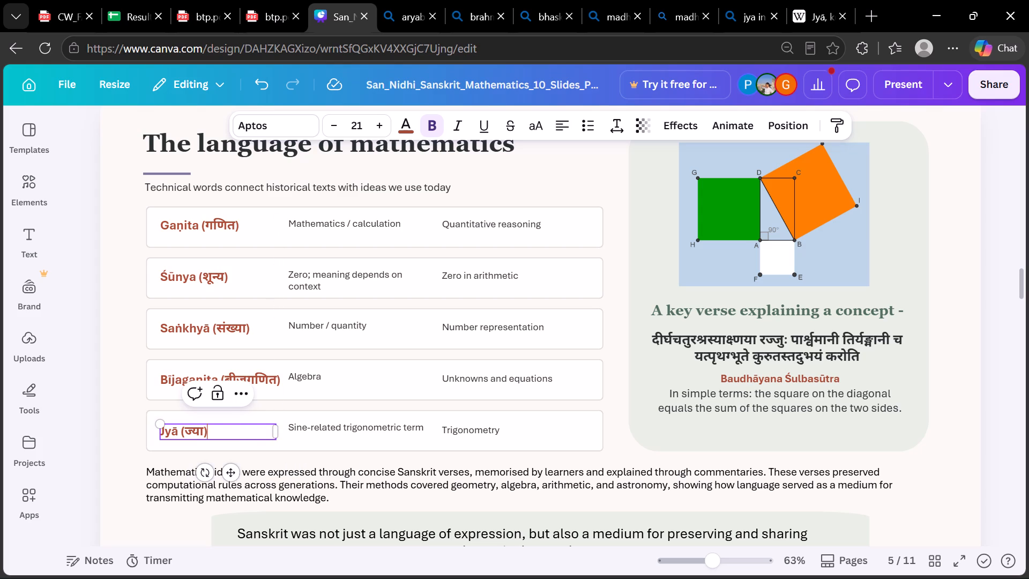
Append the copied term "koti-jyā" after Jyā (ज्या) in the last row's label, separated by a comma.
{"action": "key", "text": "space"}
{"action": "key", "text": "ctrl+v"}
{"action": "left_click", "coordinate": [209, 432]}
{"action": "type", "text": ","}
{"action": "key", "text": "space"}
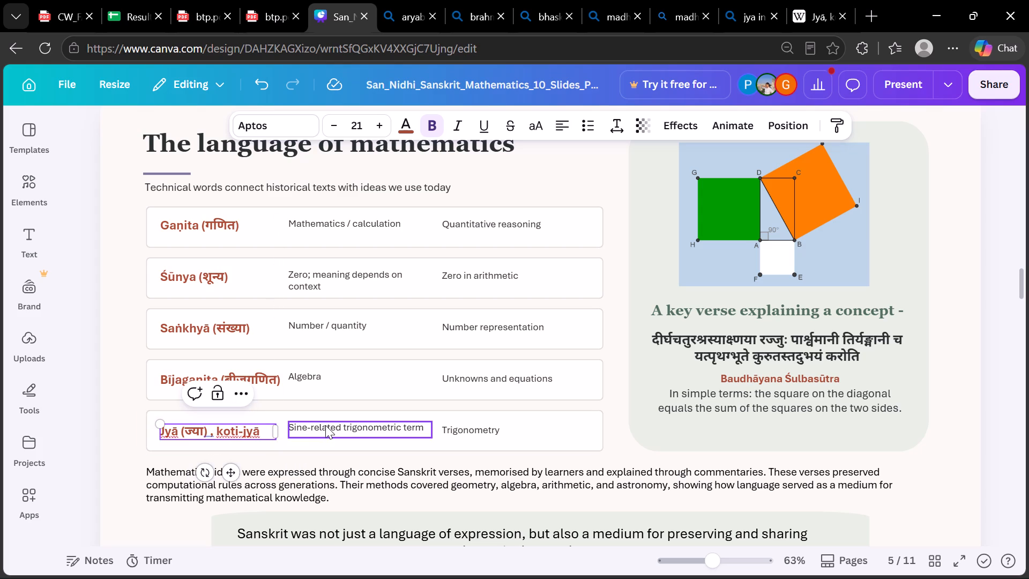
Change the meaning text in the Jyā row to "Sine and cos related trigonometric term".
{"action": "left_click", "coordinate": [325, 425]}
{"action": "left_click", "coordinate": [325, 425]}
{"action": "left_click", "coordinate": [310, 427]}
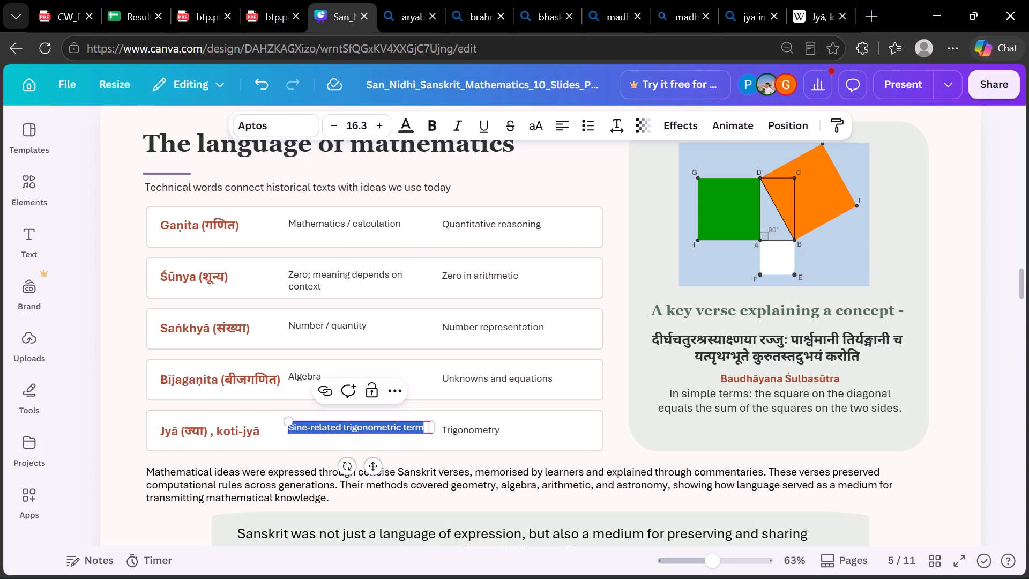
{"action": "key", "text": "BackSpace"}
{"action": "key", "text": "space"}
{"action": "type", "text": "and"}
{"action": "key", "text": "space"}
{"action": "type", "text": "cos"}
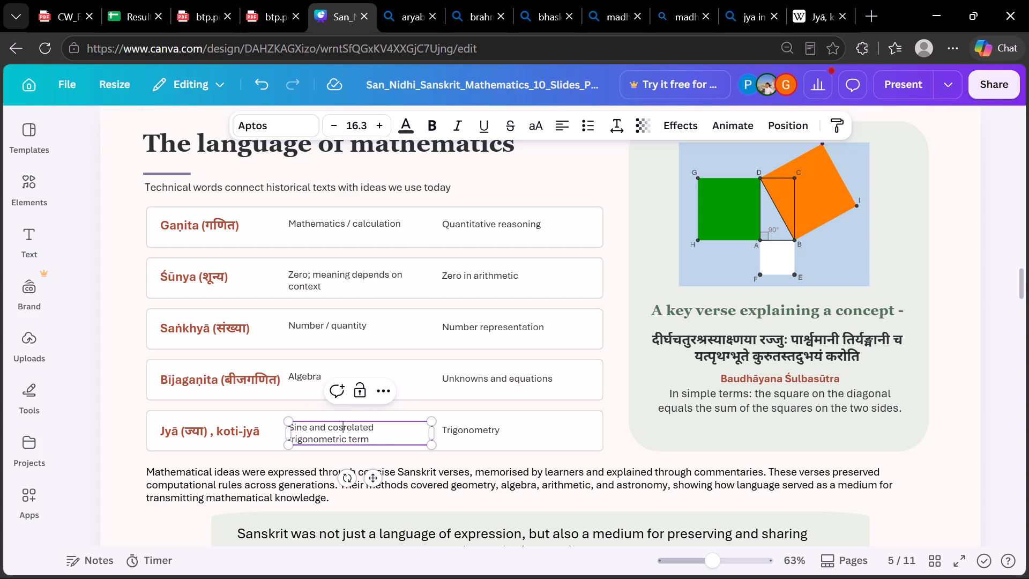
{"action": "key", "text": "space"}
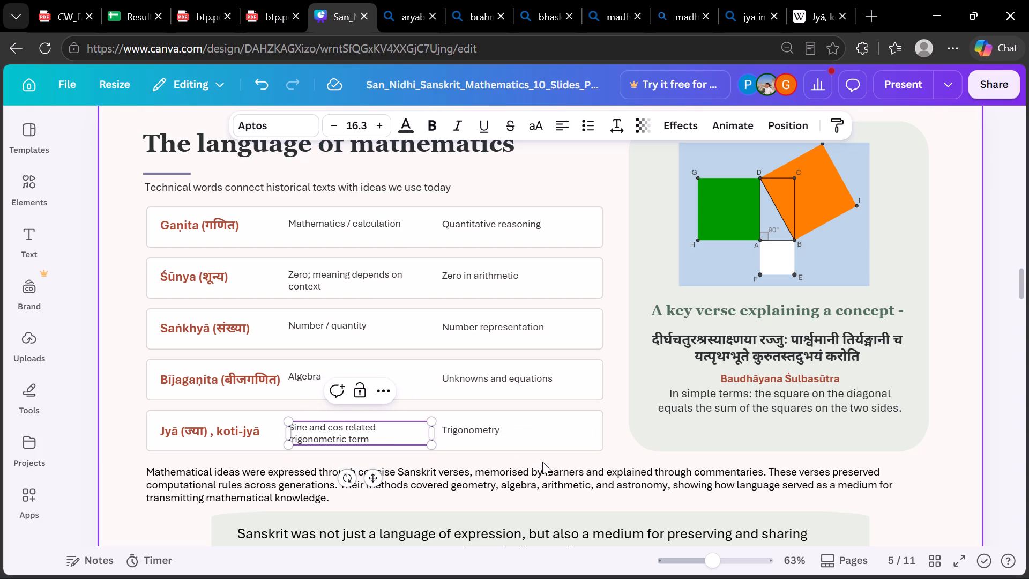
{"action": "left_click", "coordinate": [542, 462]}
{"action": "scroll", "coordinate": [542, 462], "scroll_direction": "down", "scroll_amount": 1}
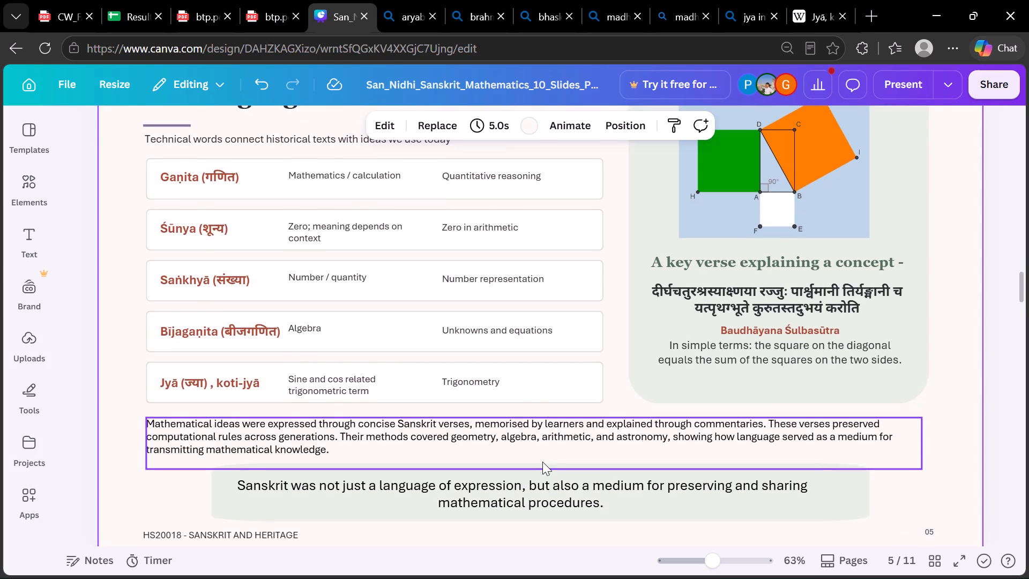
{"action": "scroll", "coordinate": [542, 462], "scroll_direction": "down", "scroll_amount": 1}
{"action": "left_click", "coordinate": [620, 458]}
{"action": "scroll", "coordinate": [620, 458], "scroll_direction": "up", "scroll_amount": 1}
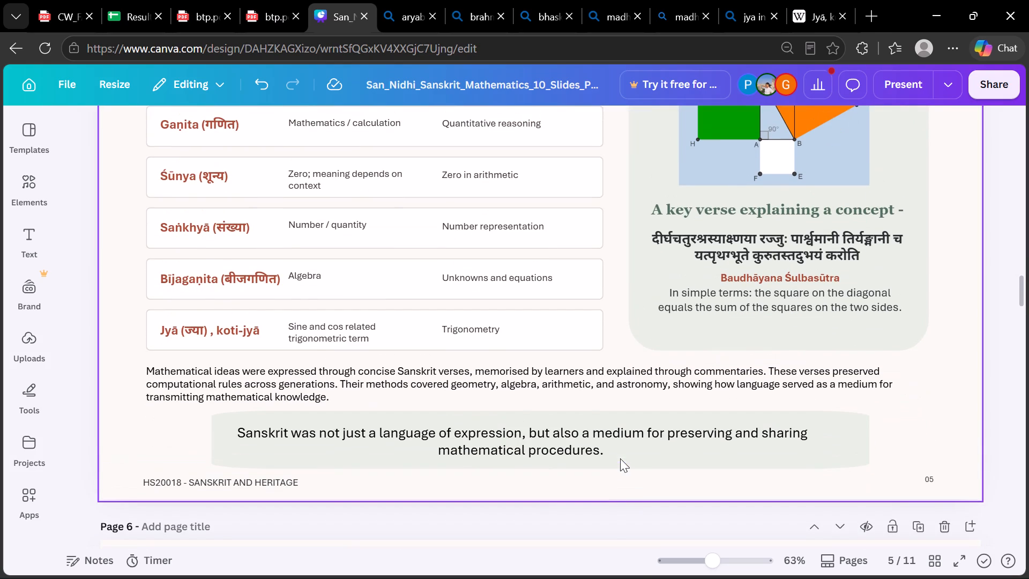
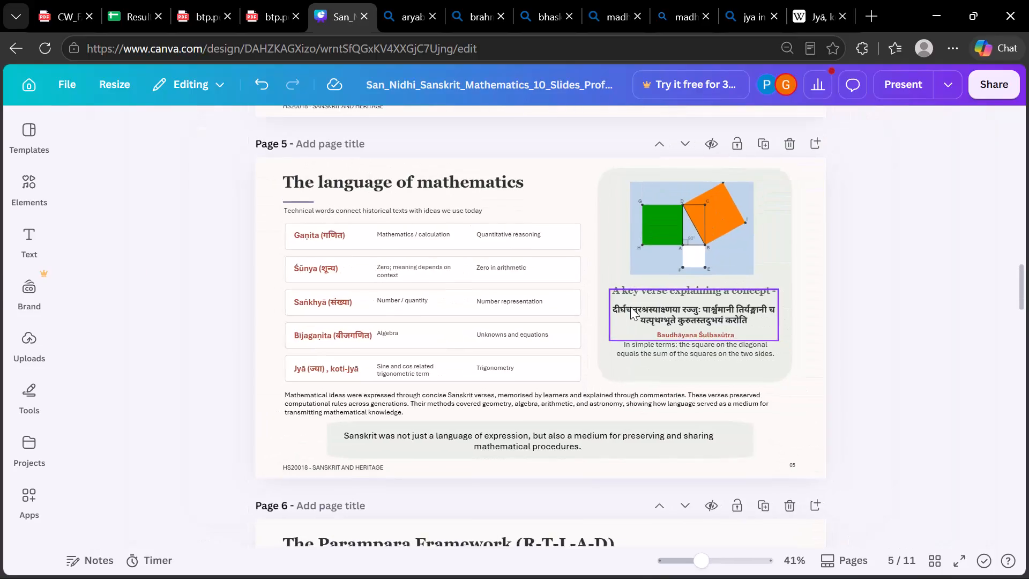
Review the layout and content of slide 5, The language of mathematics, and slide 4, Mathematicians and their works.
{"action": "scroll", "coordinate": [630, 307], "scroll_direction": "up", "scroll_amount": 1}
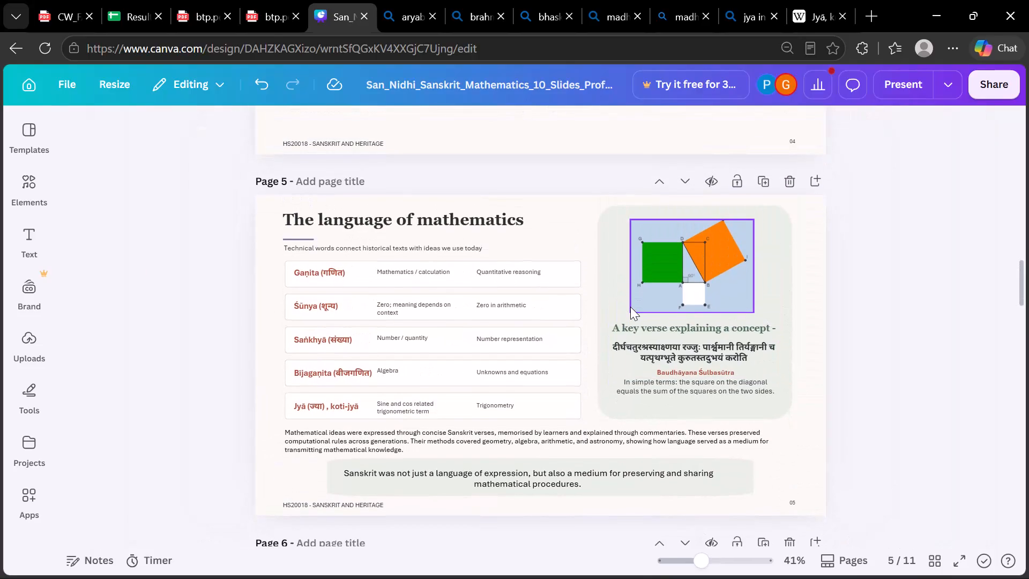
{"action": "scroll", "coordinate": [630, 307], "scroll_direction": "up", "scroll_amount": 1}
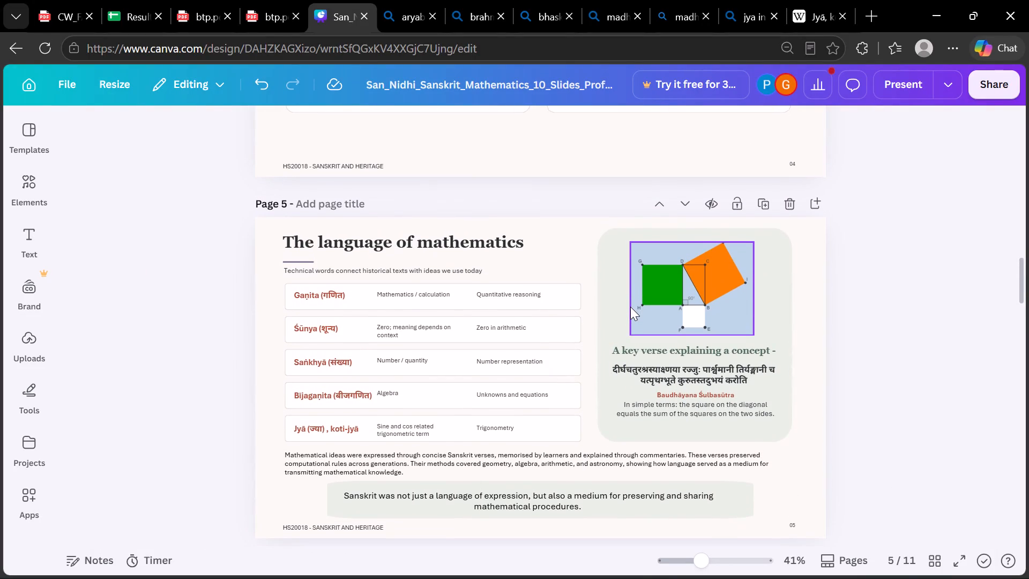
{"action": "scroll", "coordinate": [630, 307], "scroll_direction": "down", "scroll_amount": 2}
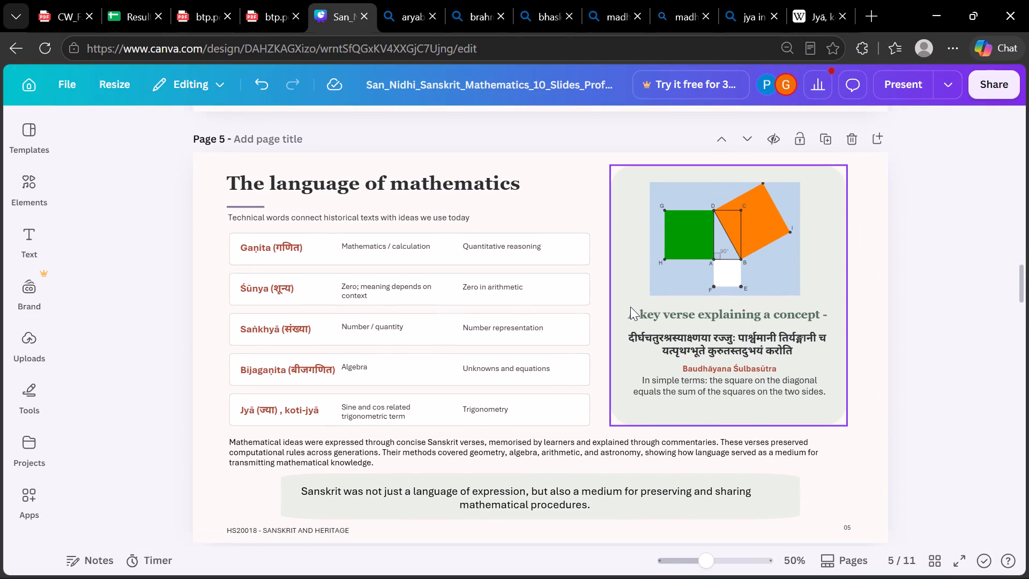
{"action": "scroll", "coordinate": [630, 307], "scroll_direction": "down", "scroll_amount": 1}
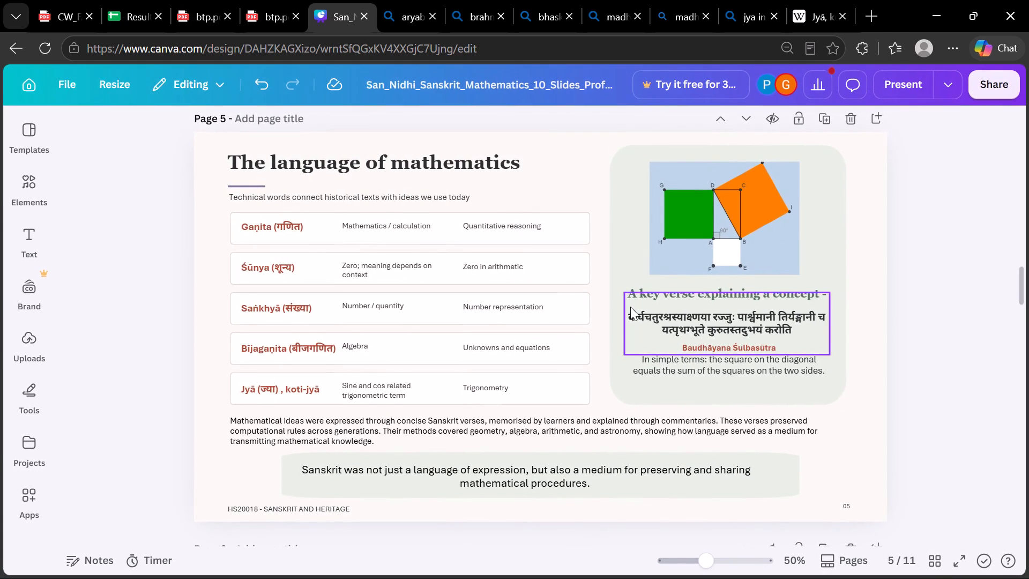
{"action": "left_click", "coordinate": [808, 473]}
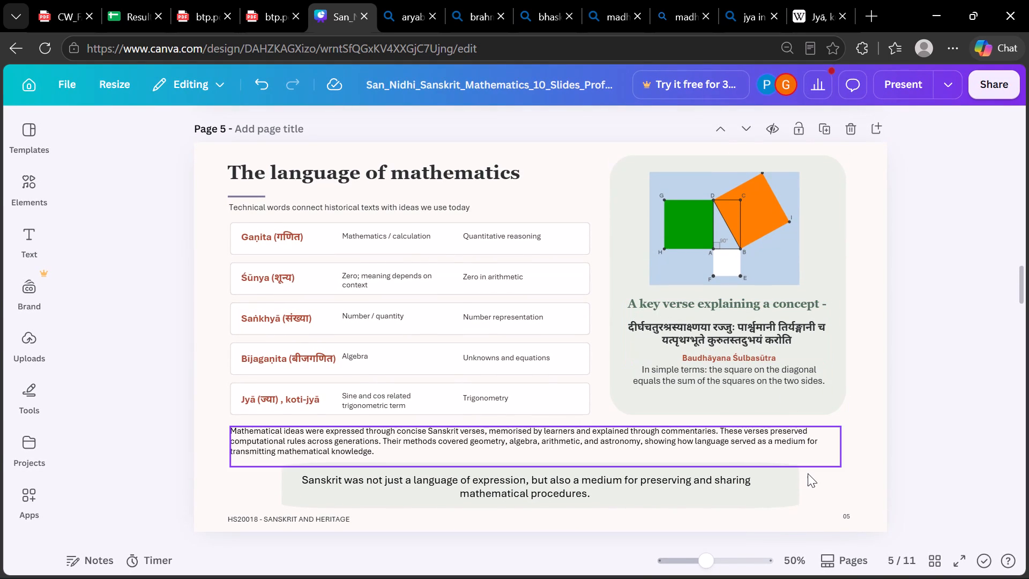
{"action": "scroll", "coordinate": [808, 473], "scroll_direction": "up", "scroll_amount": 2}
{"action": "scroll", "coordinate": [808, 473], "scroll_direction": "down", "scroll_amount": 1}
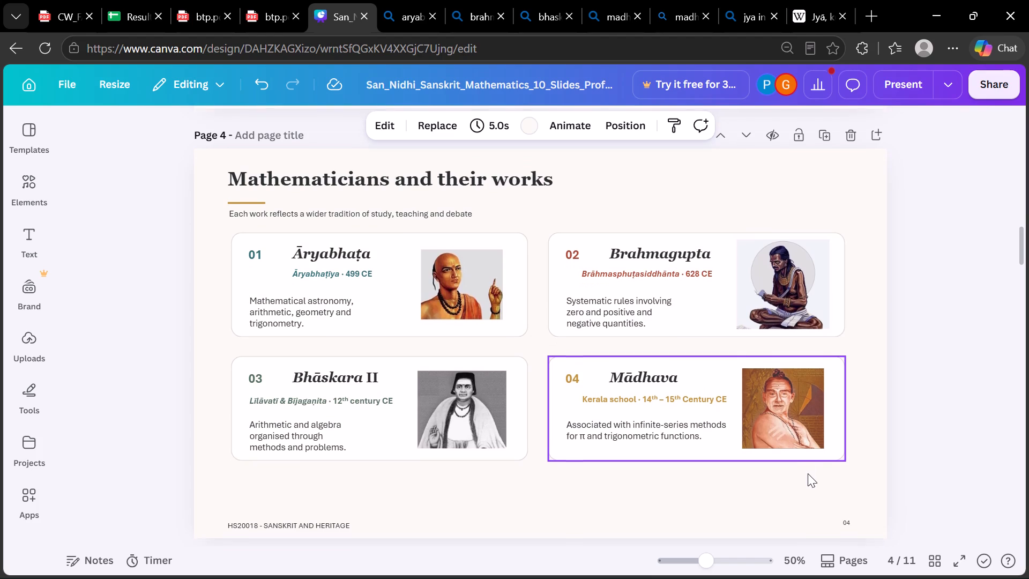
{"action": "scroll", "coordinate": [808, 473], "scroll_direction": "down", "scroll_amount": 1}
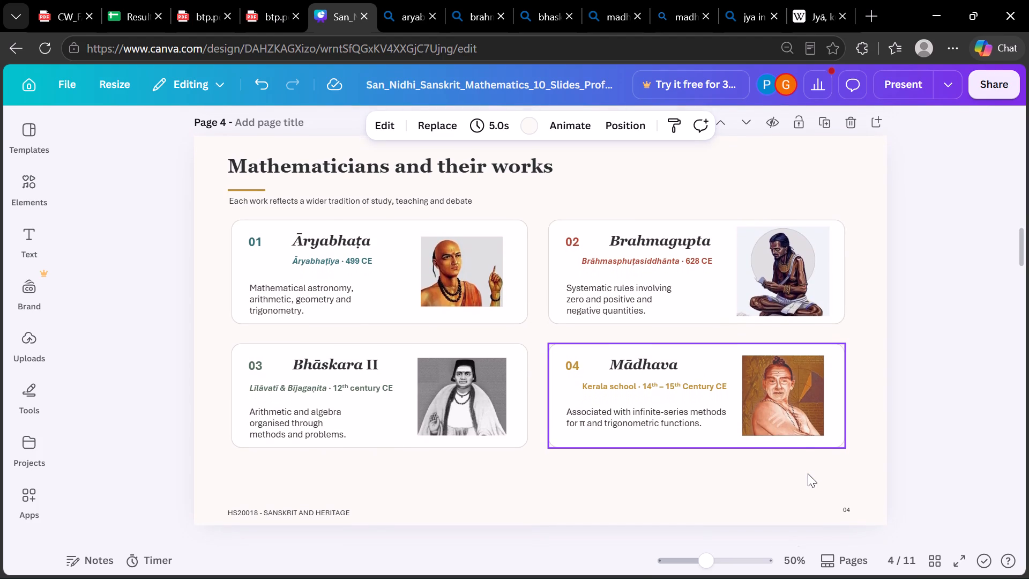
{"action": "scroll", "coordinate": [637, 411], "scroll_direction": "down", "scroll_amount": 1}
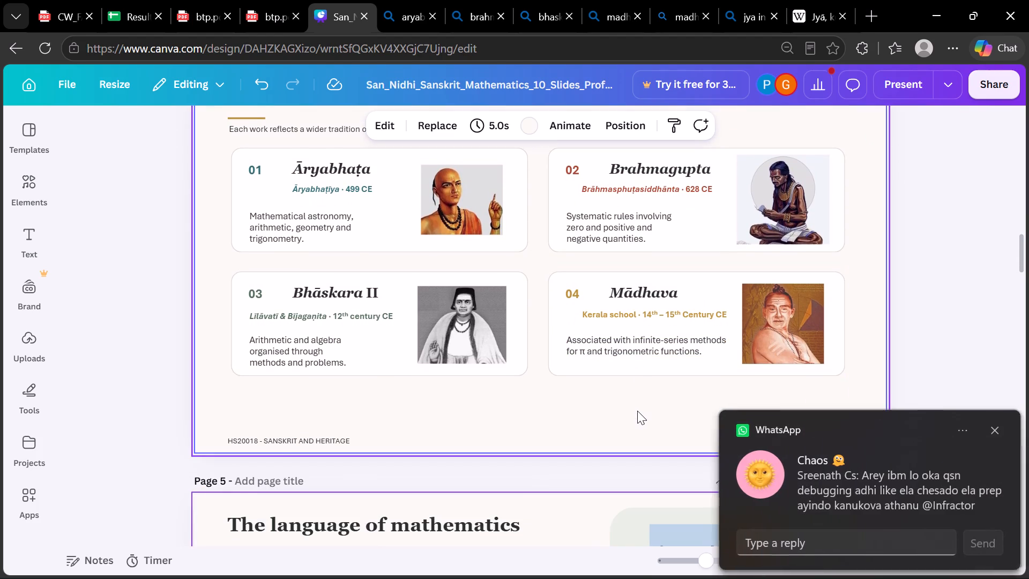
{"action": "scroll", "coordinate": [637, 411], "scroll_direction": "down", "scroll_amount": 1}
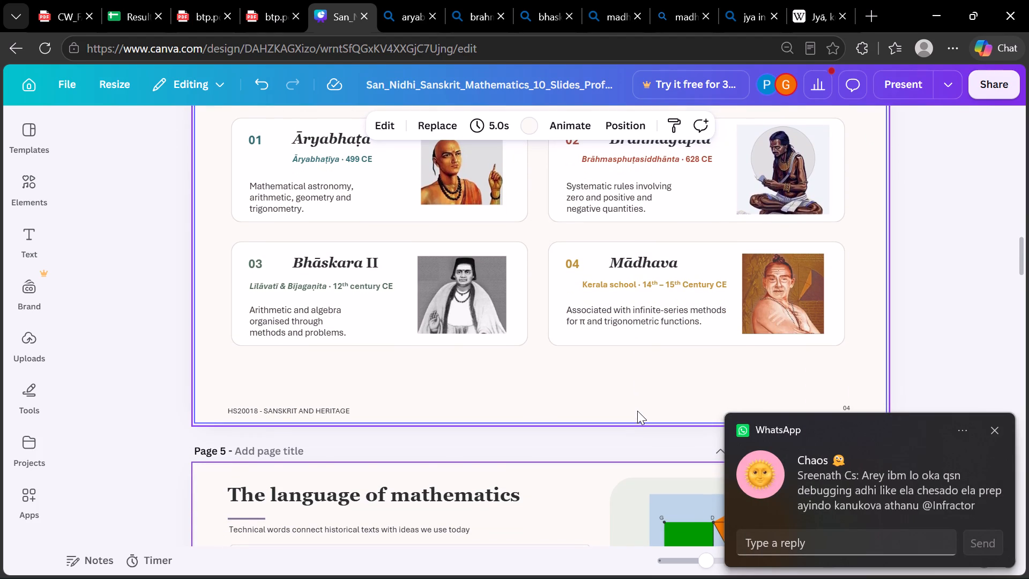
{"action": "scroll", "coordinate": [637, 411], "scroll_direction": "down", "scroll_amount": 3}
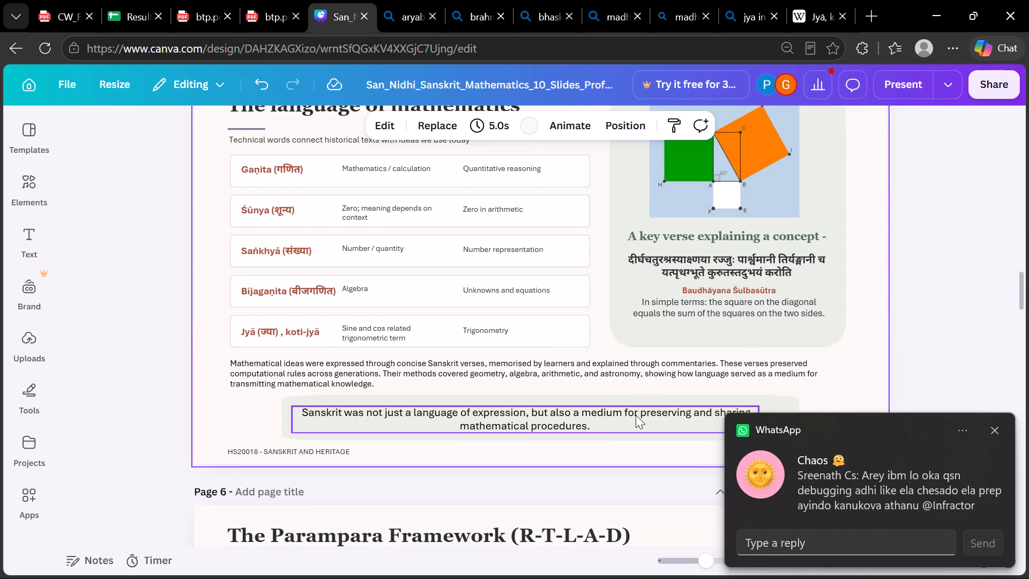
{"action": "scroll", "coordinate": [636, 415], "scroll_direction": "up", "scroll_amount": 1}
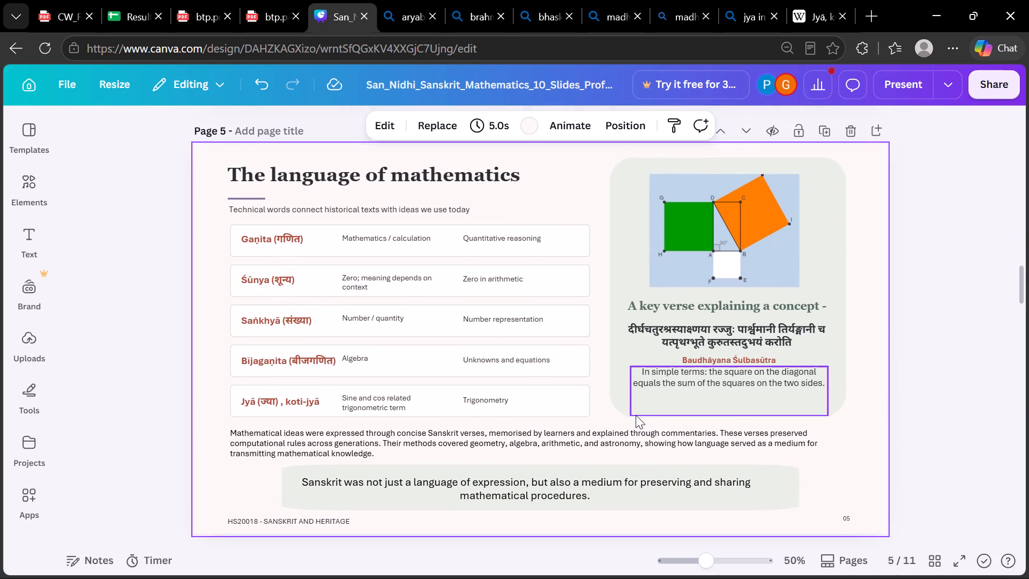
{"action": "scroll", "coordinate": [636, 415], "scroll_direction": "up", "scroll_amount": 1}
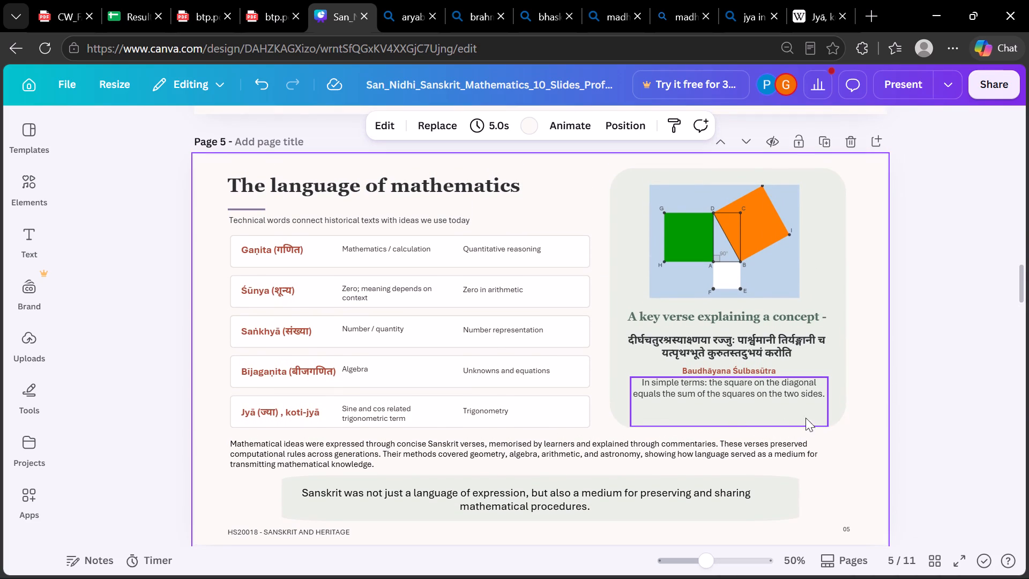
Open the "In simple terms" explanation below the Baudhāyana Śulbasūtra verse on slide 5 for editing.
{"action": "left_click", "coordinate": [794, 412]}
{"action": "left_click", "coordinate": [794, 412]}
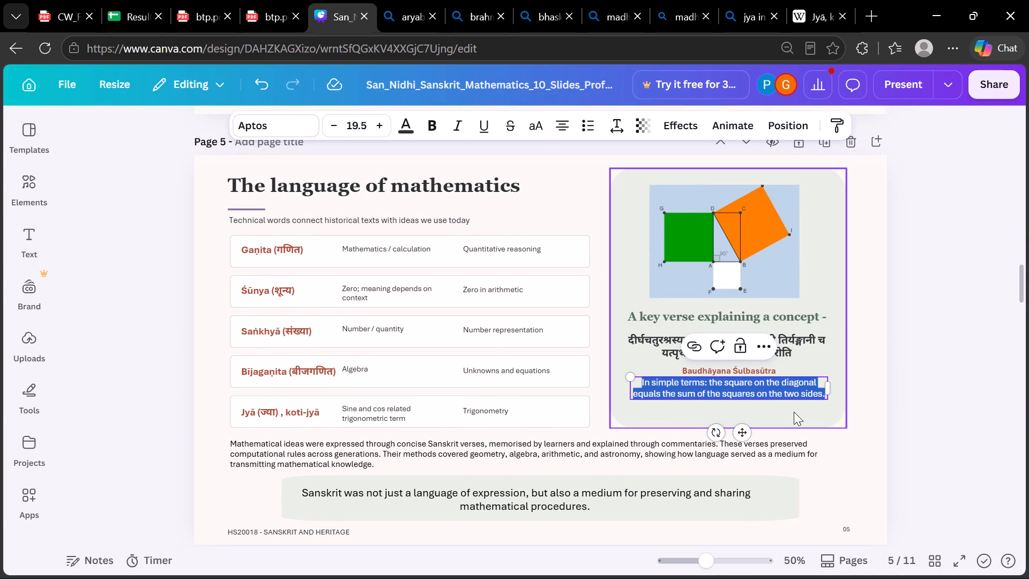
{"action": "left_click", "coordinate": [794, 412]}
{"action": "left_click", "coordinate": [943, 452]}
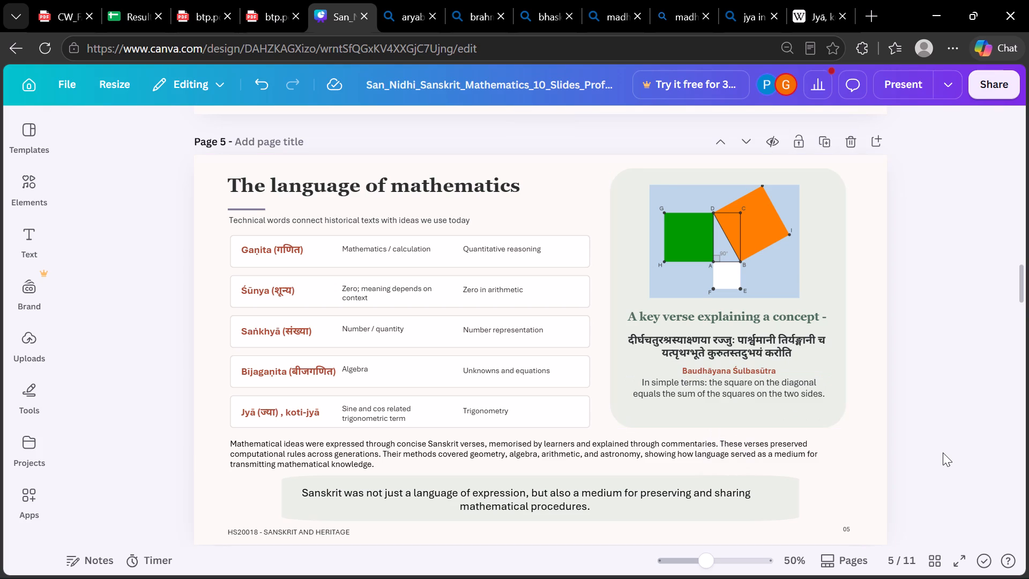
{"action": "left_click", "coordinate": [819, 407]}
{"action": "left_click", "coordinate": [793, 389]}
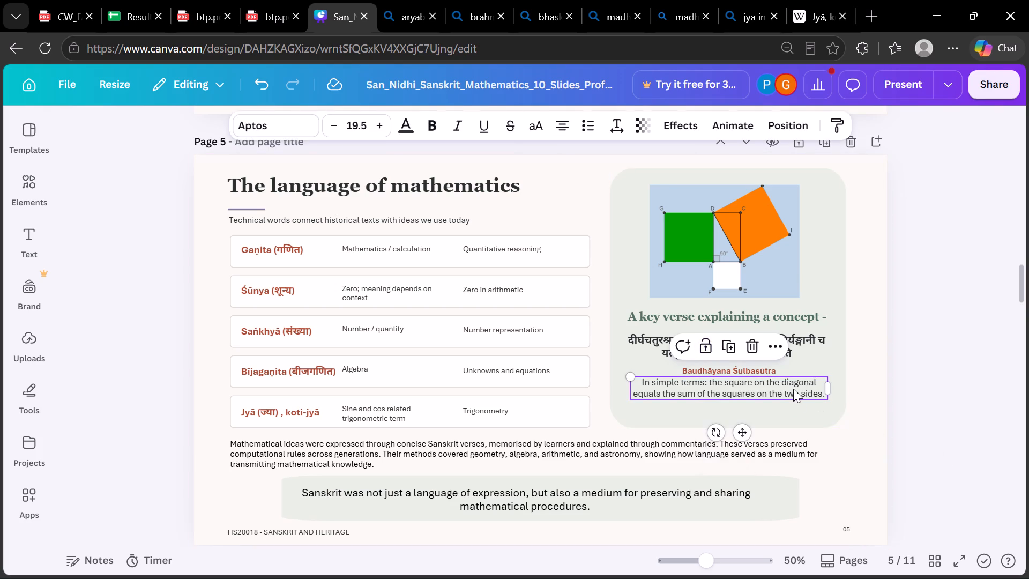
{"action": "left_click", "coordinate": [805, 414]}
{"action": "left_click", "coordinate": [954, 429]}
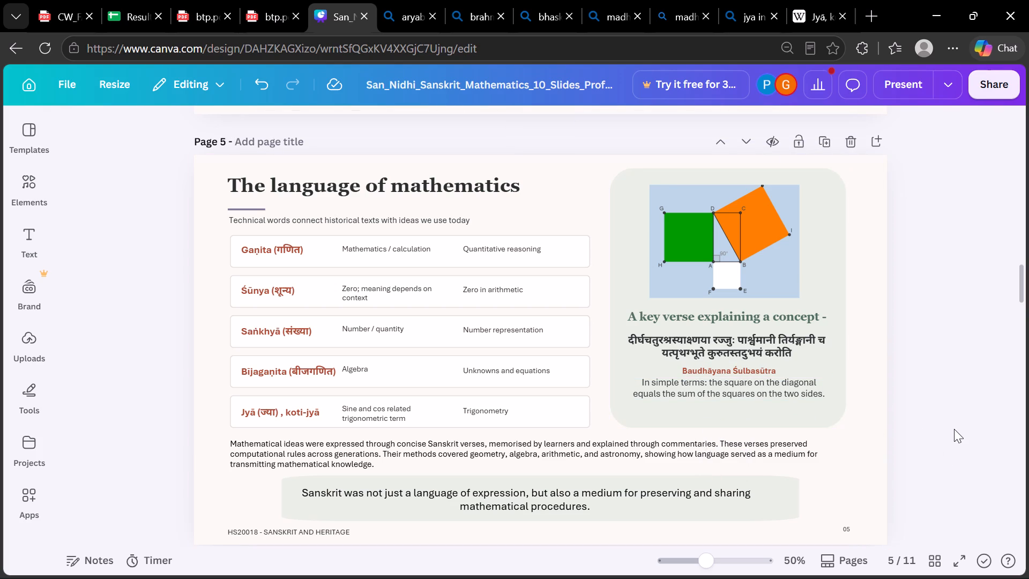
Skim the remaining slides from slide 5 to the conclusion and references on slide 11.
{"action": "scroll", "coordinate": [954, 429], "scroll_direction": "down", "scroll_amount": 2}
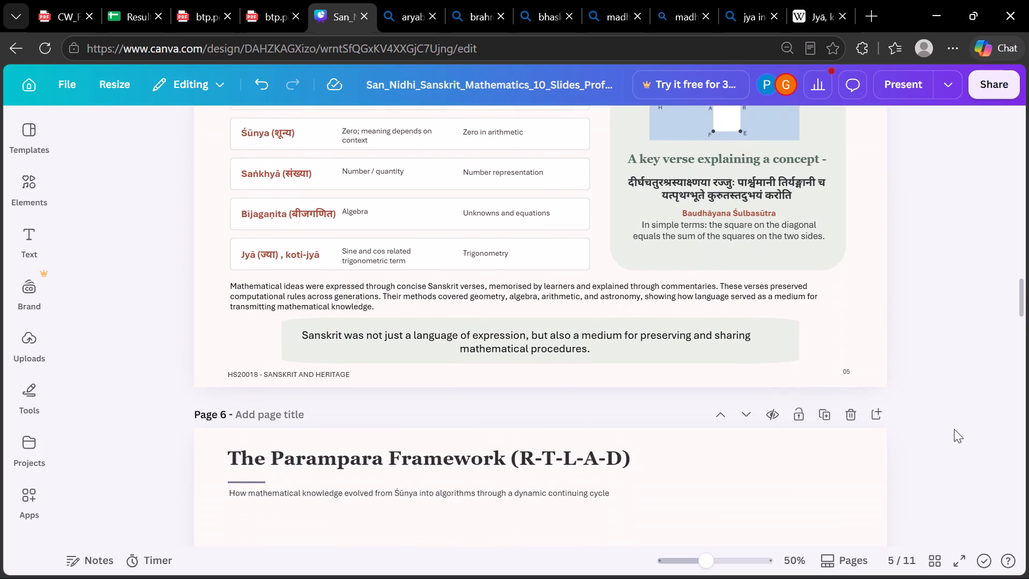
{"action": "scroll", "coordinate": [954, 429], "scroll_direction": "down", "scroll_amount": 3}
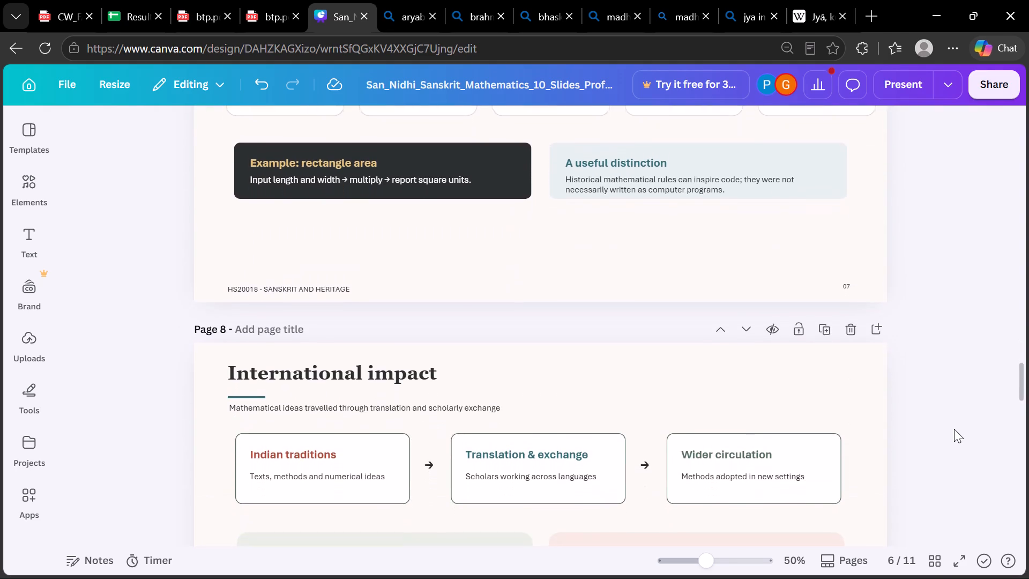
{"action": "scroll", "coordinate": [954, 429], "scroll_direction": "down", "scroll_amount": 4}
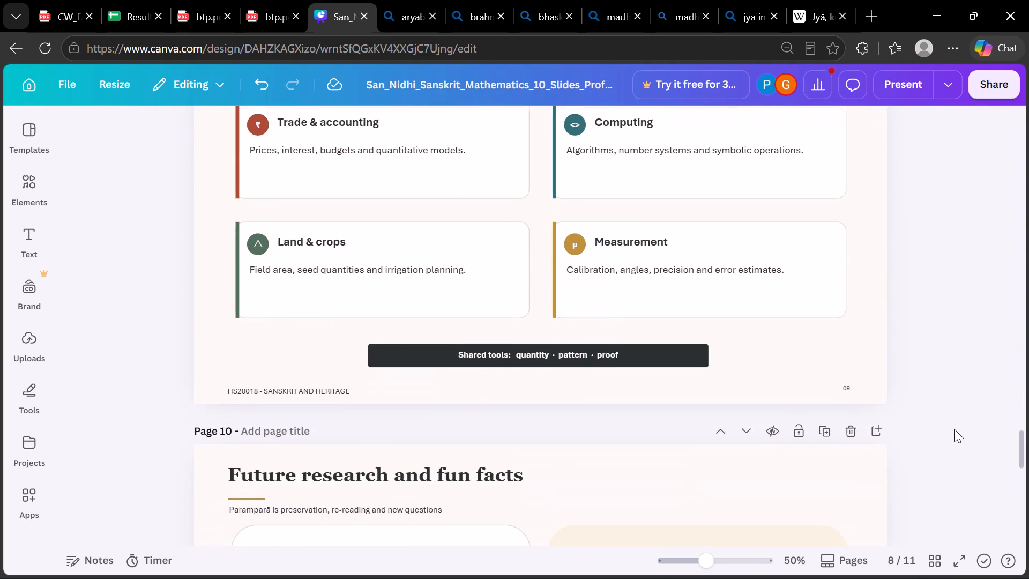
{"action": "scroll", "coordinate": [954, 429], "scroll_direction": "down", "scroll_amount": 5}
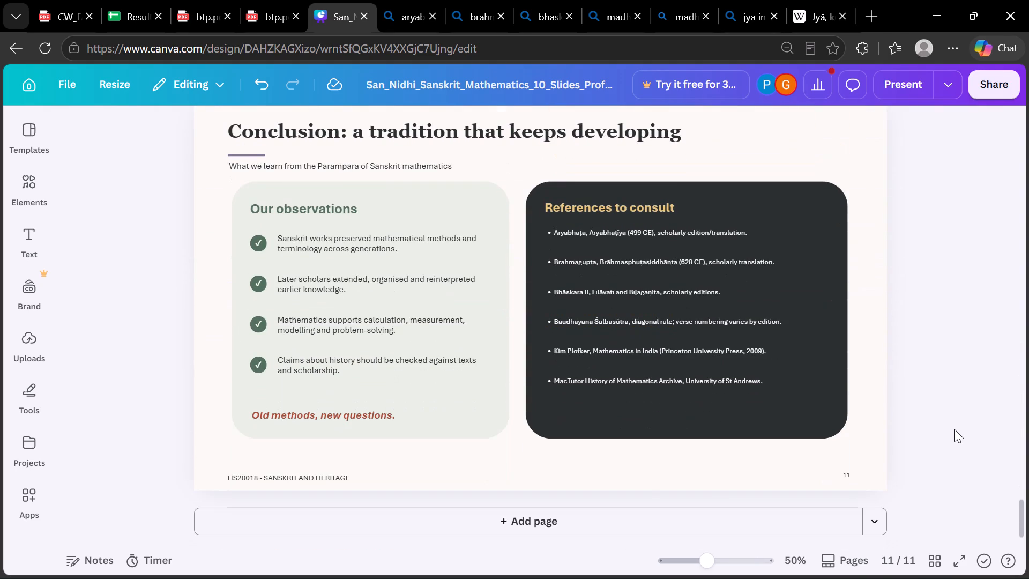
{"action": "scroll", "coordinate": [954, 429], "scroll_direction": "down", "scroll_amount": 1}
{"action": "scroll", "coordinate": [846, 452], "scroll_direction": "down", "scroll_amount": 4}
Review the slides backwards from the conclusion through Future research and One knowledge system to International impact on slide 8.
{"action": "scroll", "coordinate": [846, 452], "scroll_direction": "up", "scroll_amount": 1}
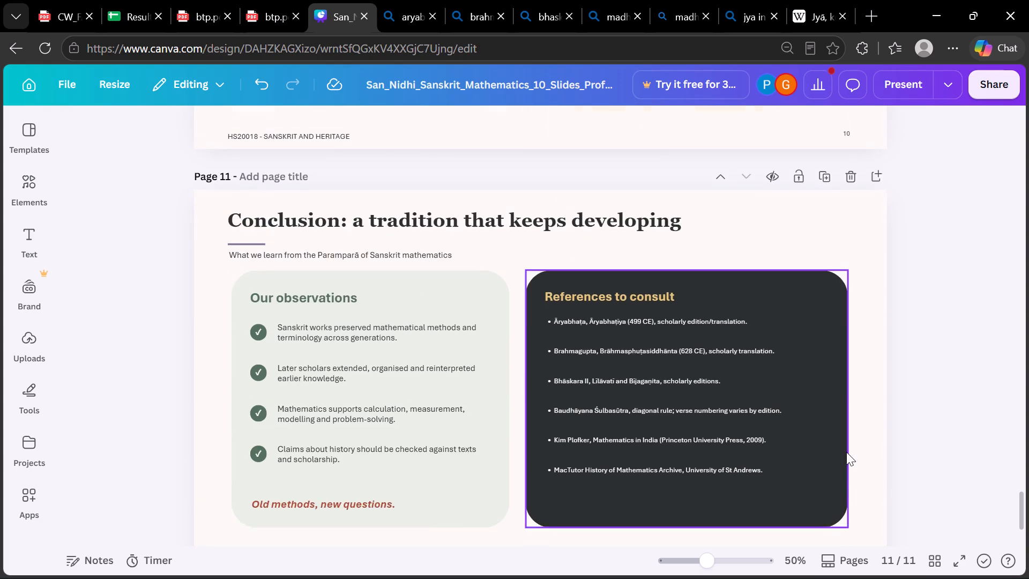
{"action": "scroll", "coordinate": [846, 452], "scroll_direction": "up", "scroll_amount": 2}
{"action": "scroll", "coordinate": [846, 452], "scroll_direction": "down", "scroll_amount": 1}
{"action": "left_click", "coordinate": [859, 458]}
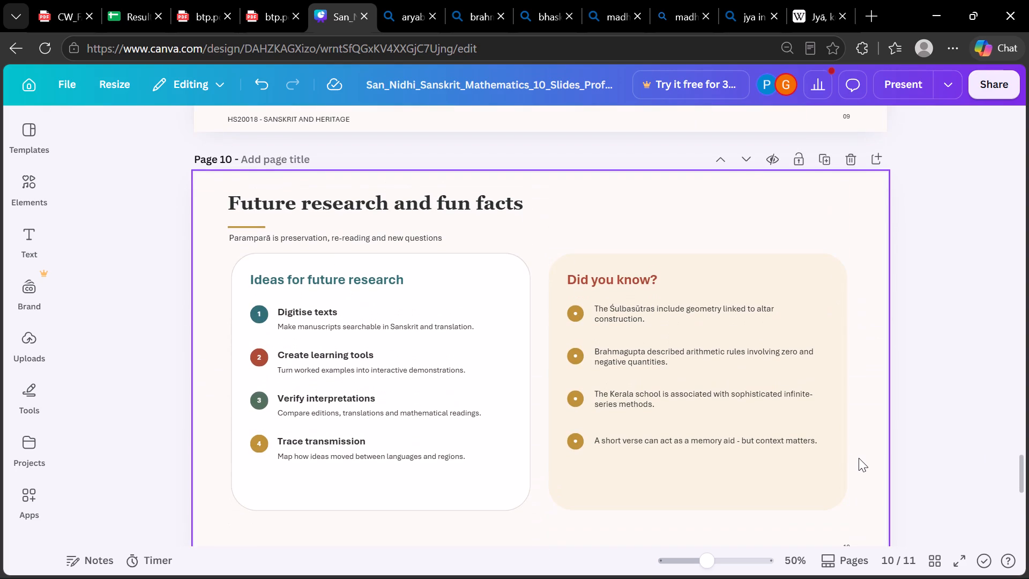
{"action": "scroll", "coordinate": [859, 458], "scroll_direction": "up", "scroll_amount": 1}
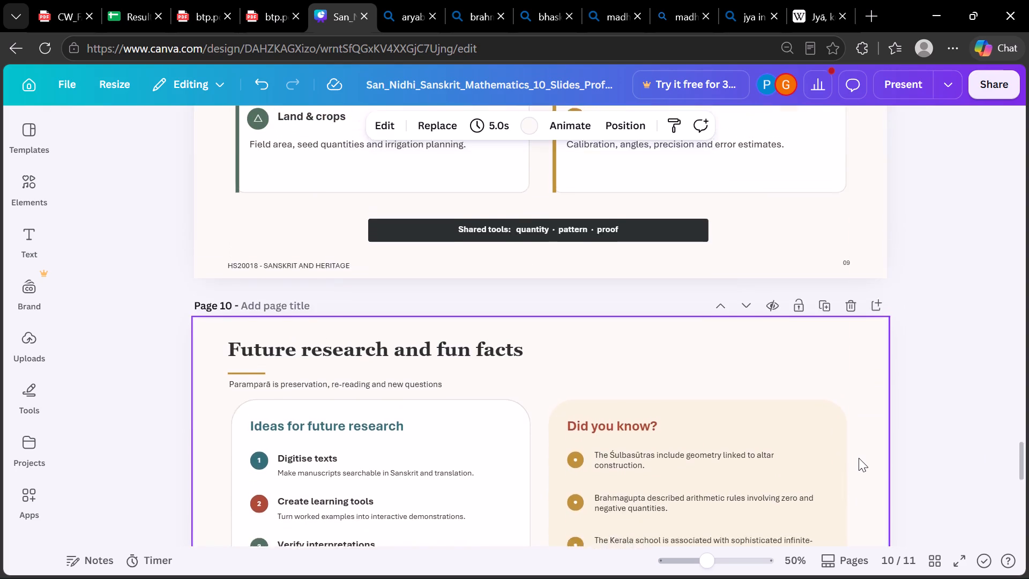
{"action": "scroll", "coordinate": [859, 458], "scroll_direction": "up", "scroll_amount": 1}
{"action": "left_click", "coordinate": [884, 414]}
{"action": "scroll", "coordinate": [884, 414], "scroll_direction": "up", "scroll_amount": 1}
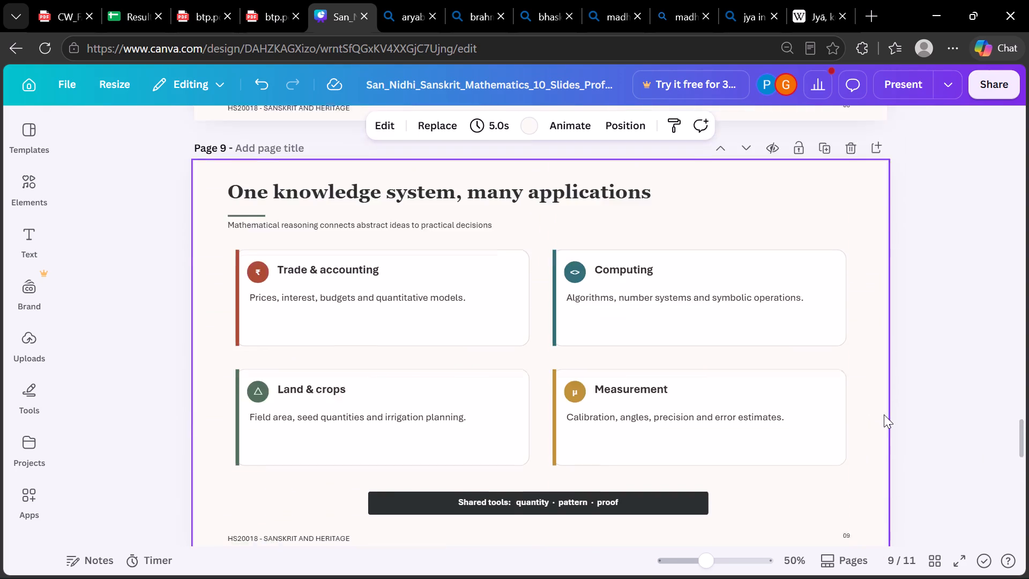
{"action": "scroll", "coordinate": [884, 414], "scroll_direction": "up", "scroll_amount": 2}
{"action": "left_click", "coordinate": [868, 408]}
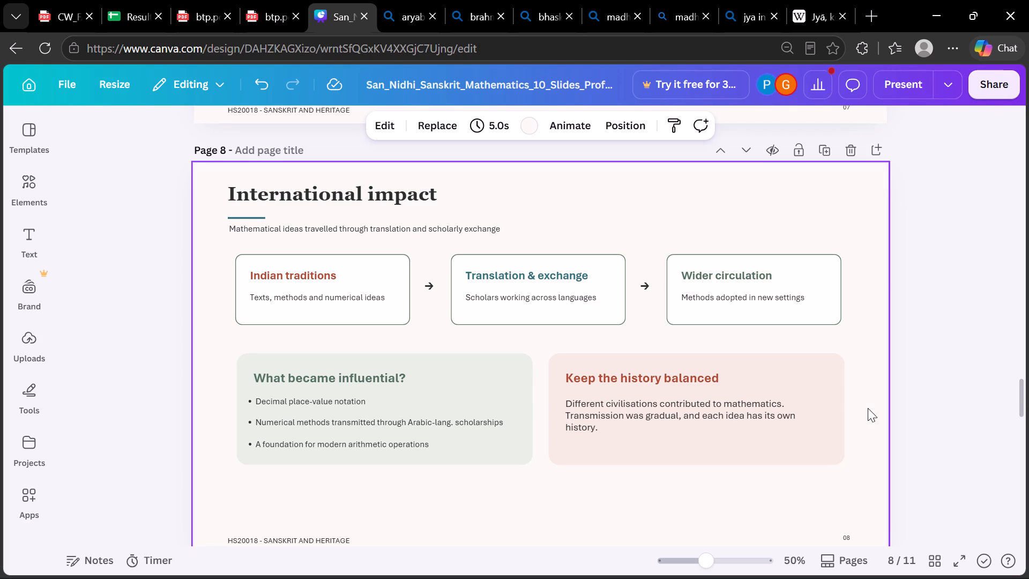
Examine slide 7 on turning a written rule into an algorithm and slide 6 on the Parampara Framework.
{"action": "scroll", "coordinate": [760, 518], "scroll_direction": "down", "scroll_amount": 2}
{"action": "scroll", "coordinate": [760, 518], "scroll_direction": "up", "scroll_amount": 1}
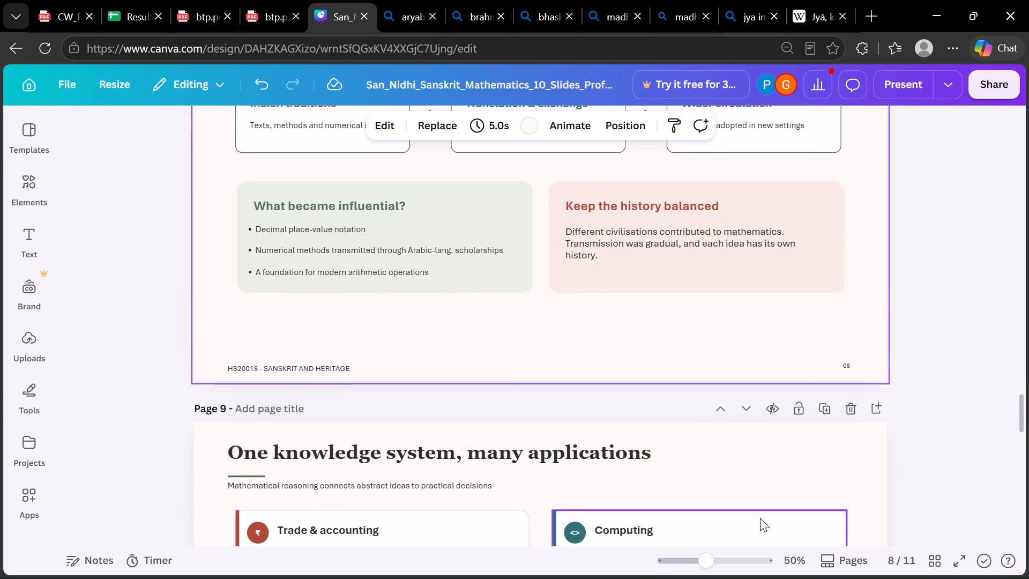
{"action": "scroll", "coordinate": [760, 518], "scroll_direction": "up", "scroll_amount": 3}
{"action": "scroll", "coordinate": [760, 518], "scroll_direction": "down", "scroll_amount": 1}
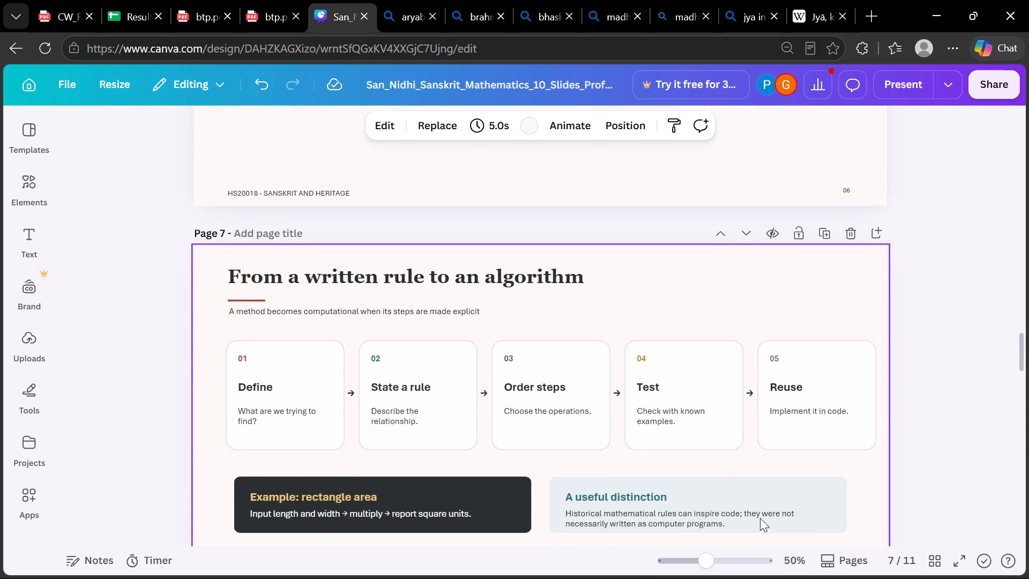
{"action": "scroll", "coordinate": [760, 518], "scroll_direction": "down", "scroll_amount": 1}
{"action": "left_click", "coordinate": [804, 430]}
{"action": "scroll", "coordinate": [804, 430], "scroll_direction": "up", "scroll_amount": 1}
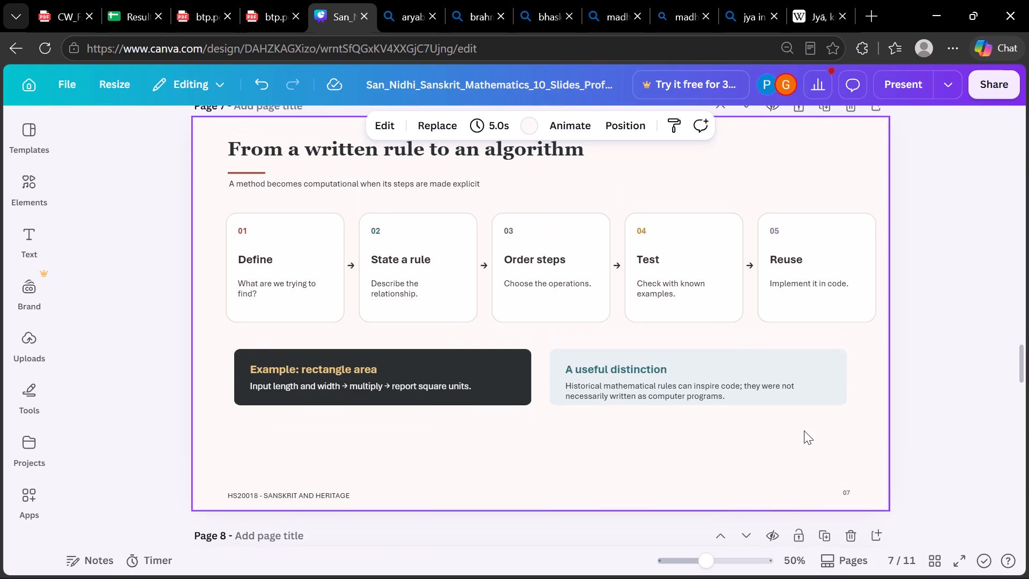
{"action": "scroll", "coordinate": [804, 430], "scroll_direction": "up", "scroll_amount": 1}
{"action": "left_click", "coordinate": [816, 201]}
{"action": "scroll", "coordinate": [816, 201], "scroll_direction": "up", "scroll_amount": 3}
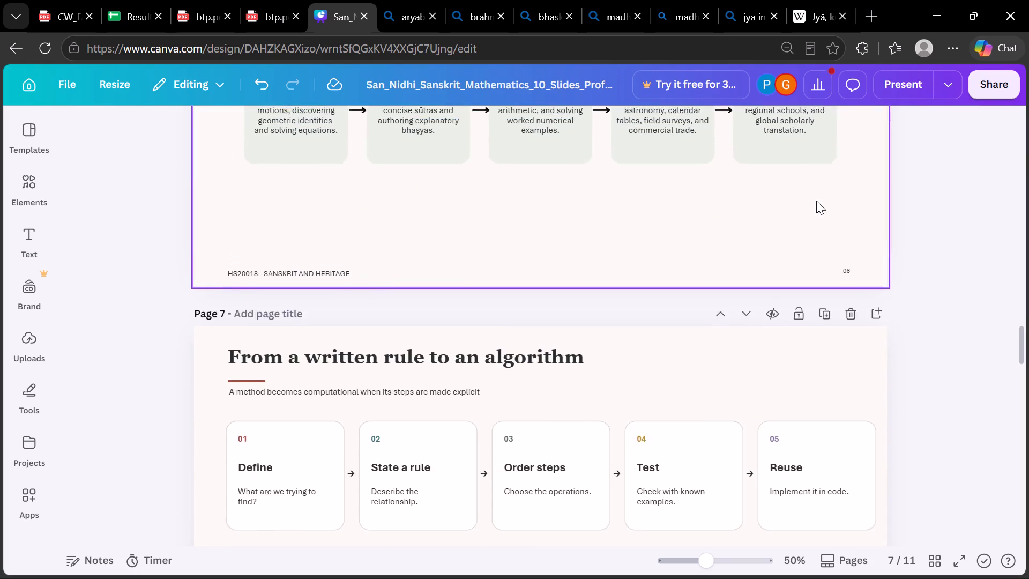
{"action": "scroll", "coordinate": [816, 201], "scroll_direction": "up", "scroll_amount": 1}
{"action": "left_click", "coordinate": [815, 348]}
Look back through slides 5 to 1, from The language of mathematics to the title slide.
{"action": "scroll", "coordinate": [815, 348], "scroll_direction": "up", "scroll_amount": 2}
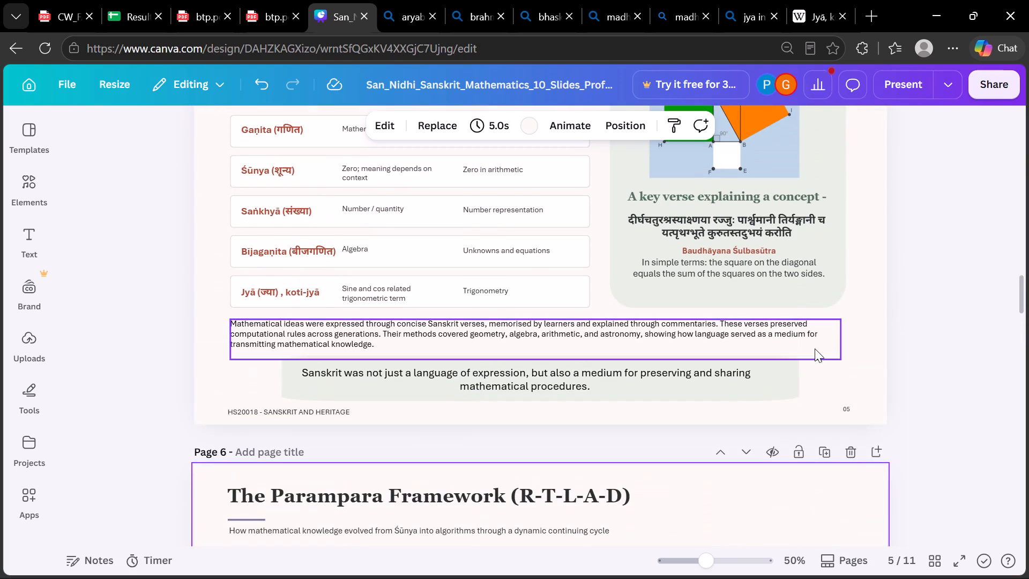
{"action": "left_click", "coordinate": [841, 389]}
{"action": "scroll", "coordinate": [841, 389], "scroll_direction": "up", "scroll_amount": 3}
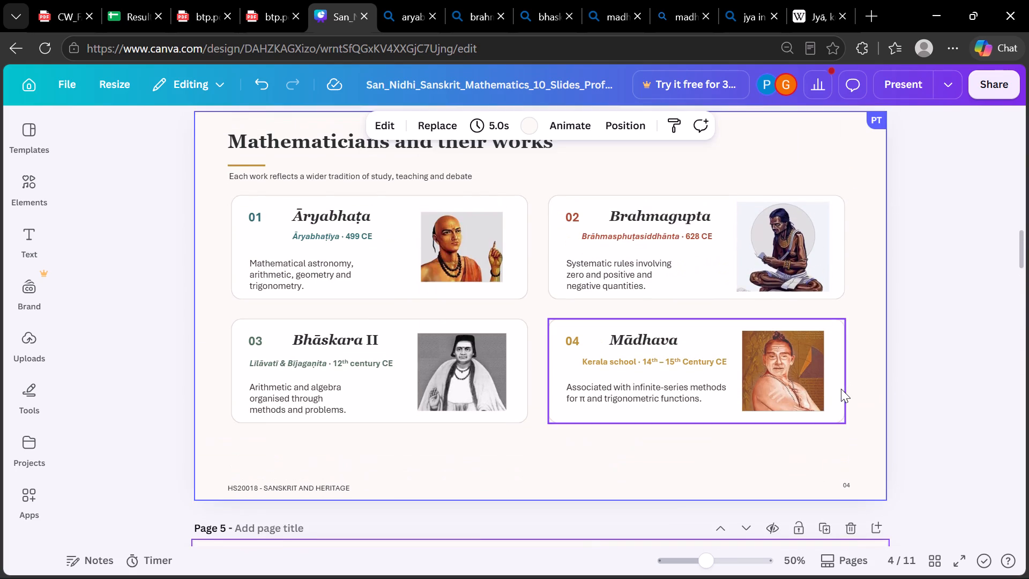
{"action": "scroll", "coordinate": [862, 428], "scroll_direction": "up", "scroll_amount": 3}
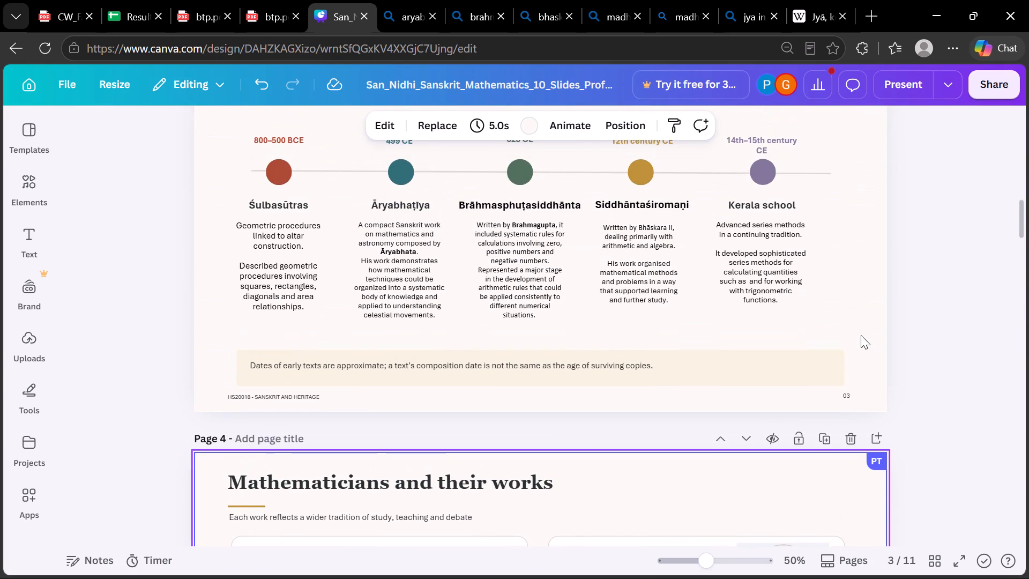
{"action": "left_click", "coordinate": [861, 335]}
{"action": "scroll", "coordinate": [861, 335], "scroll_direction": "up", "scroll_amount": 3}
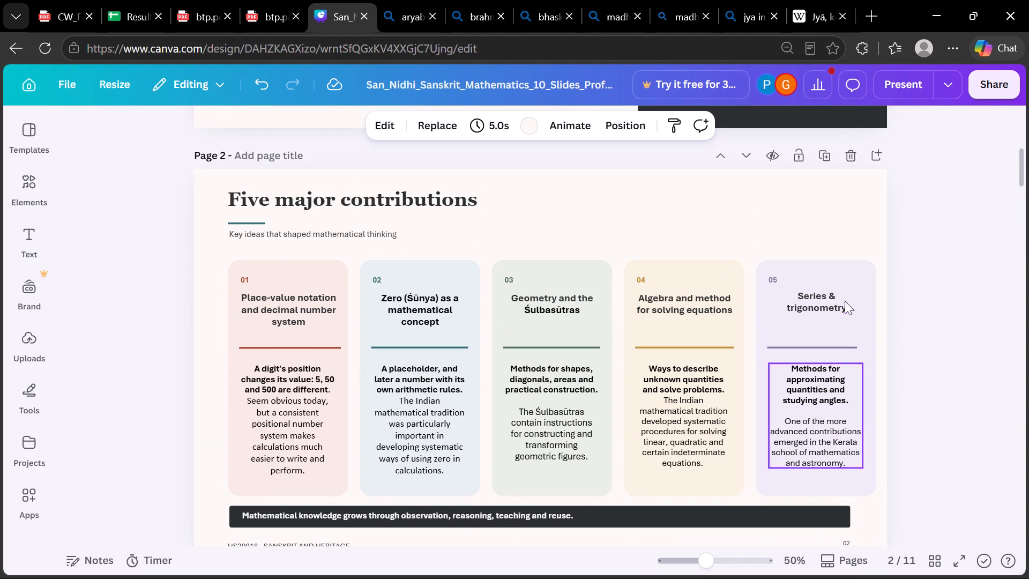
{"action": "left_click", "coordinate": [843, 217]}
{"action": "scroll", "coordinate": [843, 217], "scroll_direction": "up", "scroll_amount": 4}
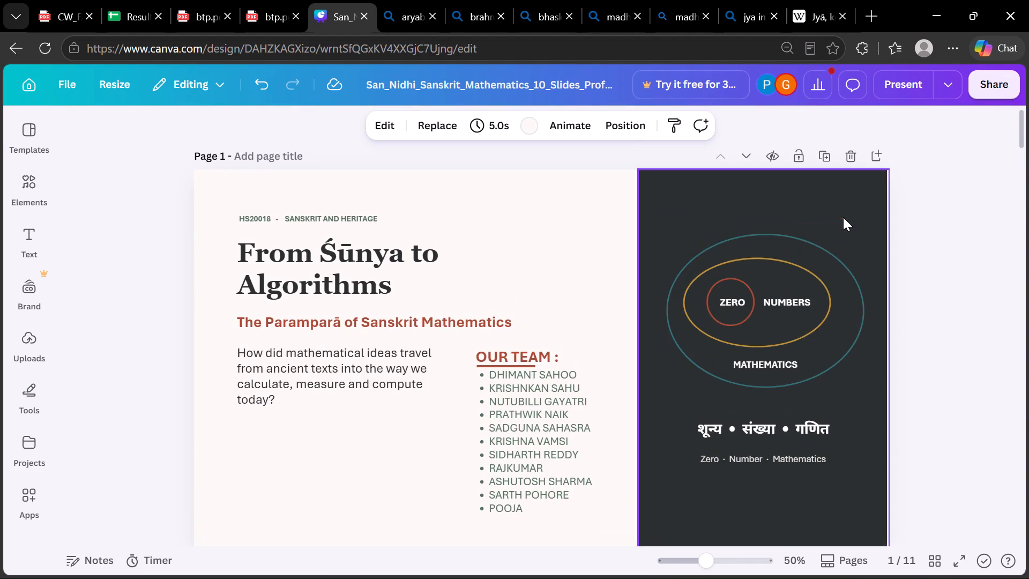
Review the deck forwards from the title slide to From a written rule to an algorithm on slide 7.
{"action": "left_click", "coordinate": [538, 208]}
{"action": "scroll", "coordinate": [538, 208], "scroll_direction": "down", "scroll_amount": 3}
{"action": "scroll", "coordinate": [538, 208], "scroll_direction": "up", "scroll_amount": 1}
{"action": "scroll", "coordinate": [538, 208], "scroll_direction": "down", "scroll_amount": 1}
{"action": "right_click", "coordinate": [538, 208]}
{"action": "left_click", "coordinate": [538, 208]}
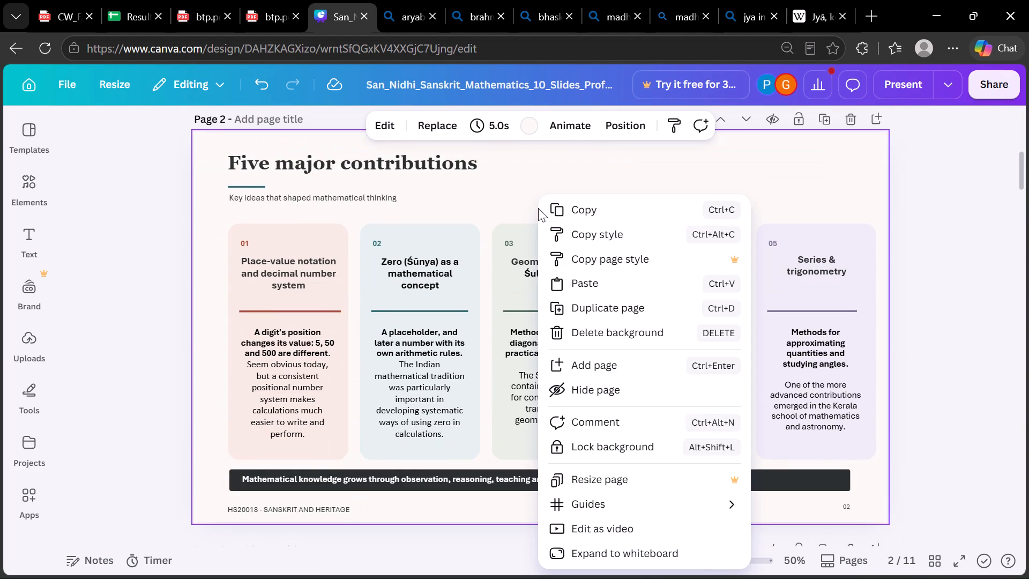
{"action": "left_click", "coordinate": [506, 195]}
{"action": "scroll", "coordinate": [506, 195], "scroll_direction": "down", "scroll_amount": 3}
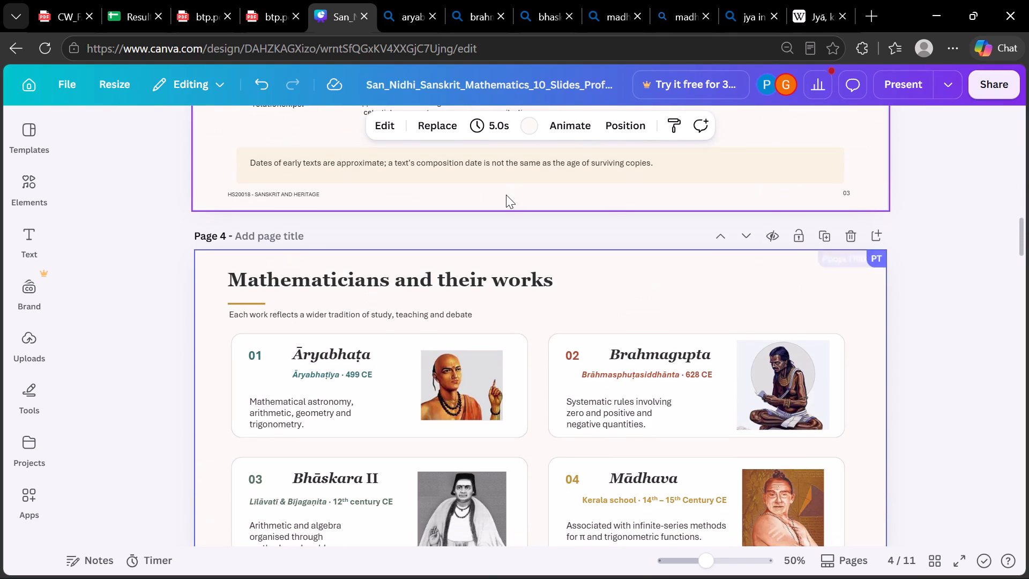
{"action": "scroll", "coordinate": [506, 195], "scroll_direction": "down", "scroll_amount": 3}
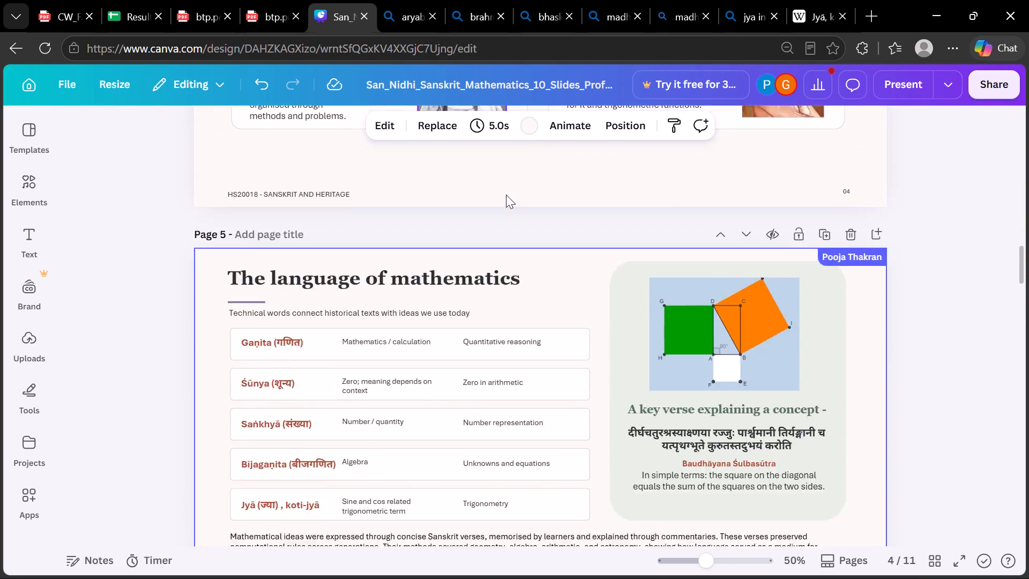
{"action": "scroll", "coordinate": [506, 195], "scroll_direction": "down", "scroll_amount": 2}
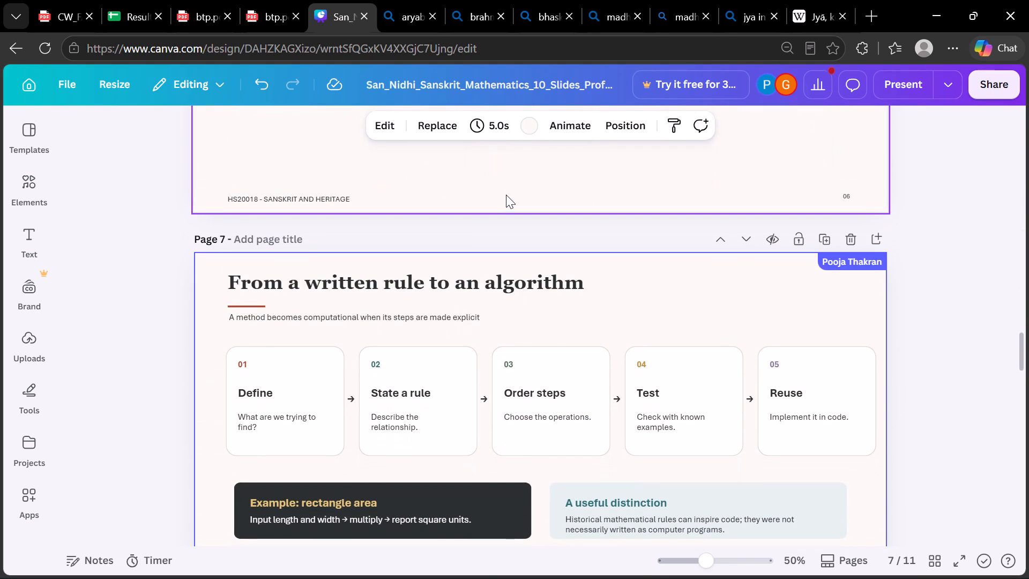
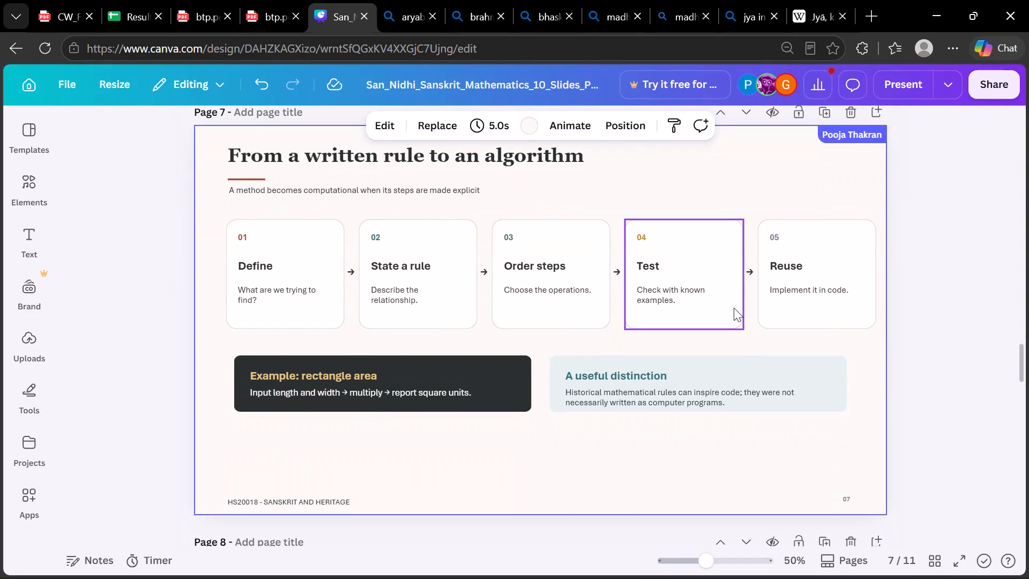
Look back from the algorithm slide on page 7 to The language of mathematics on slide 5.
{"action": "scroll", "coordinate": [883, 332], "scroll_direction": "down", "scroll_amount": 1}
{"action": "scroll", "coordinate": [883, 332], "scroll_direction": "up", "scroll_amount": 1}
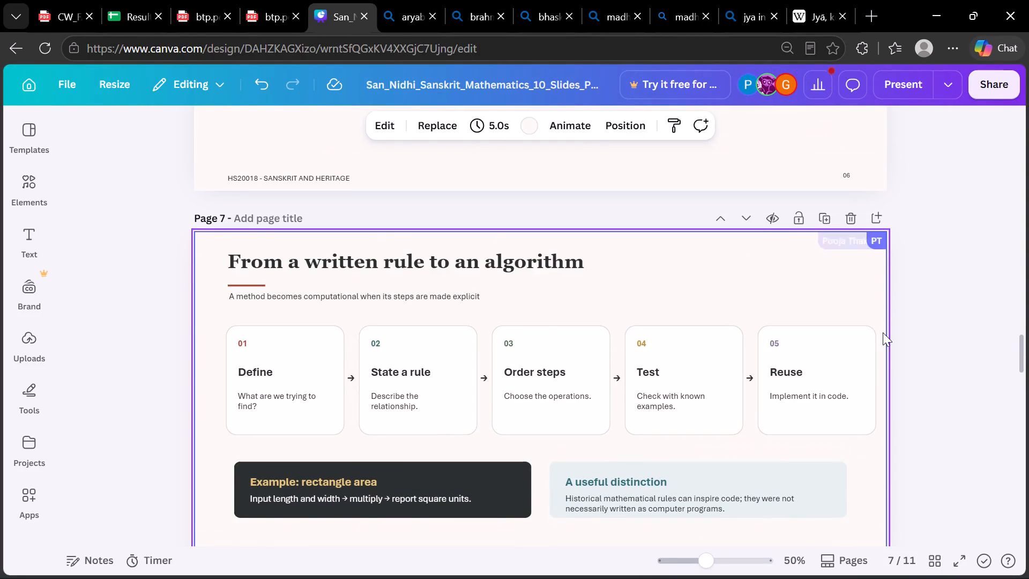
{"action": "scroll", "coordinate": [883, 332], "scroll_direction": "up", "scroll_amount": 6}
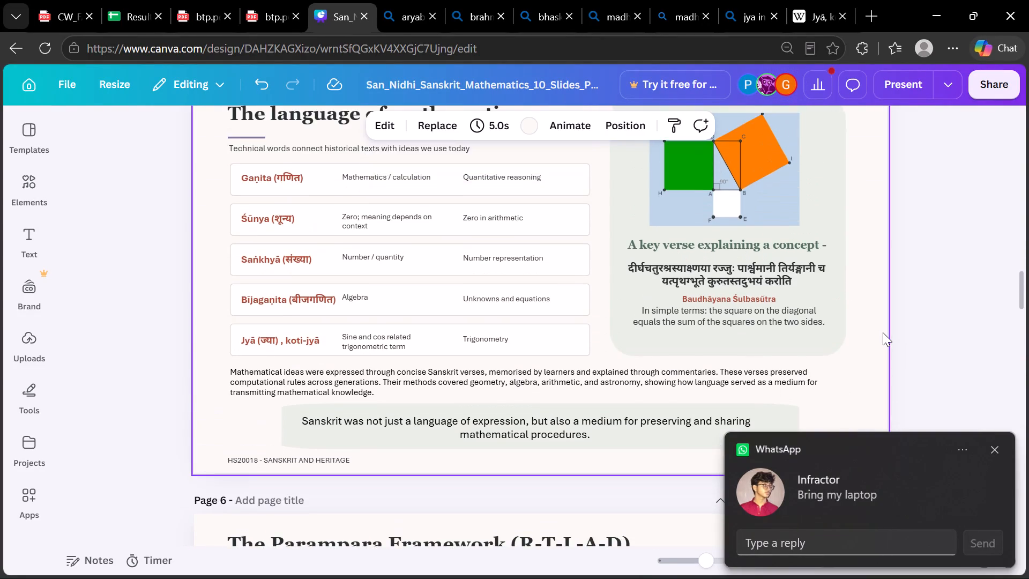
{"action": "scroll", "coordinate": [883, 332], "scroll_direction": "up", "scroll_amount": 3}
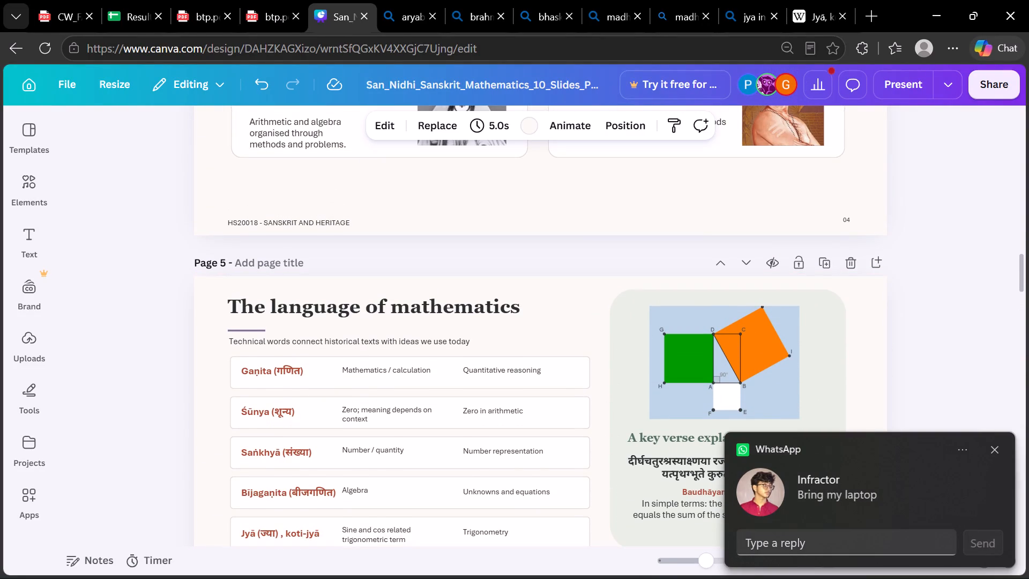
Reply "yes" to the incoming WhatsApp message about bringing the laptop and send it.
{"action": "left_click", "coordinate": [820, 550]}
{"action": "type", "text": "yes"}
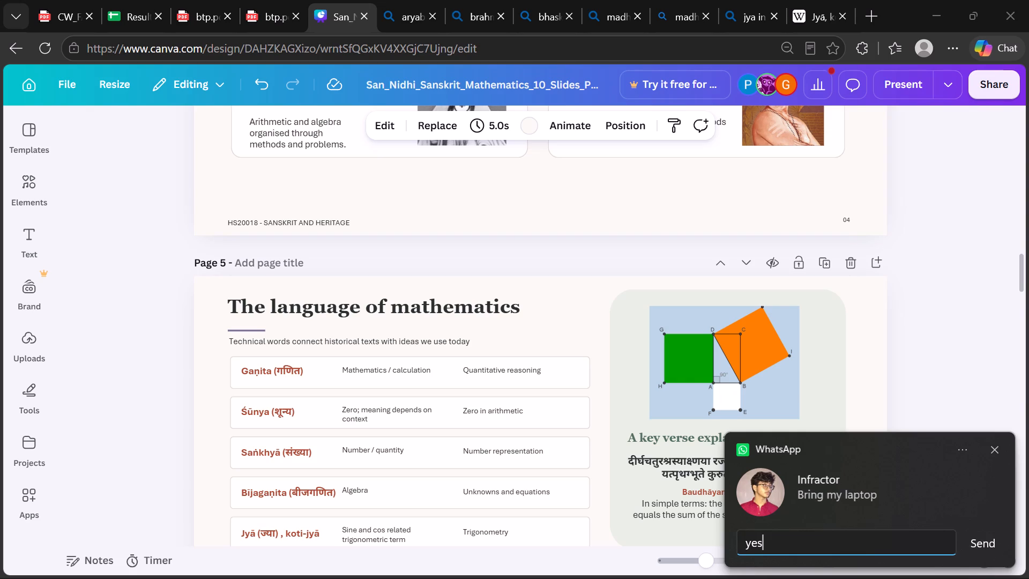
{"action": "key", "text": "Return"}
{"action": "left_click", "coordinate": [985, 537]}
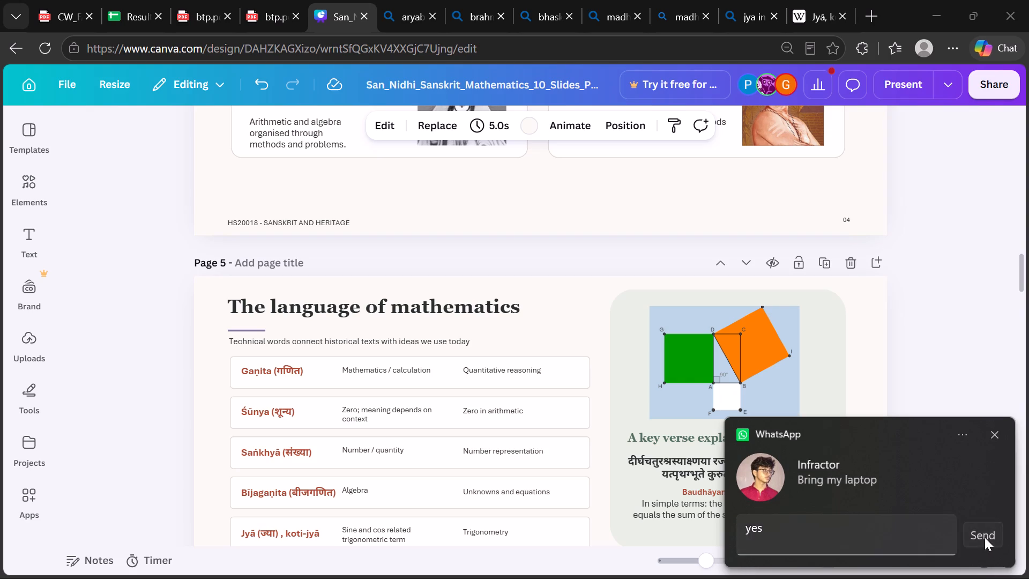
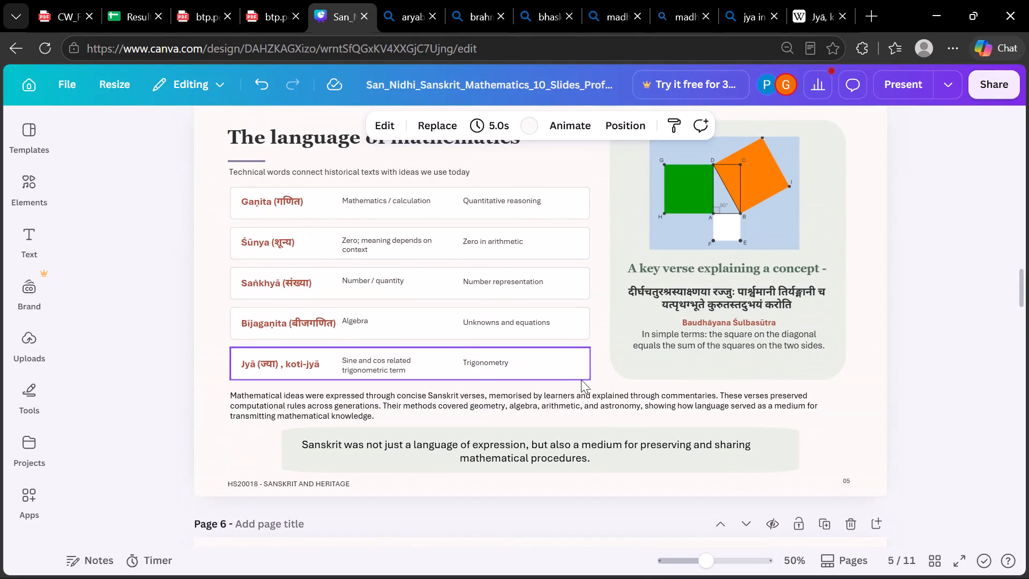
Review the slides forwards from The language of mathematics to the start of International impact on slide 8.
{"action": "scroll", "coordinate": [608, 388], "scroll_direction": "down", "scroll_amount": 3}
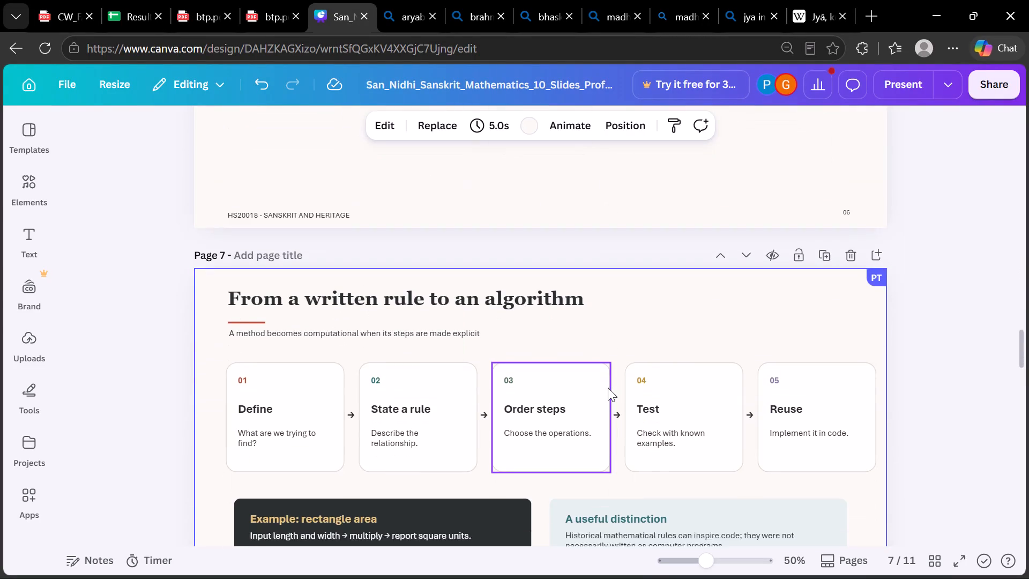
{"action": "scroll", "coordinate": [608, 388], "scroll_direction": "down", "scroll_amount": 1}
{"action": "scroll", "coordinate": [614, 501], "scroll_direction": "down", "scroll_amount": 1}
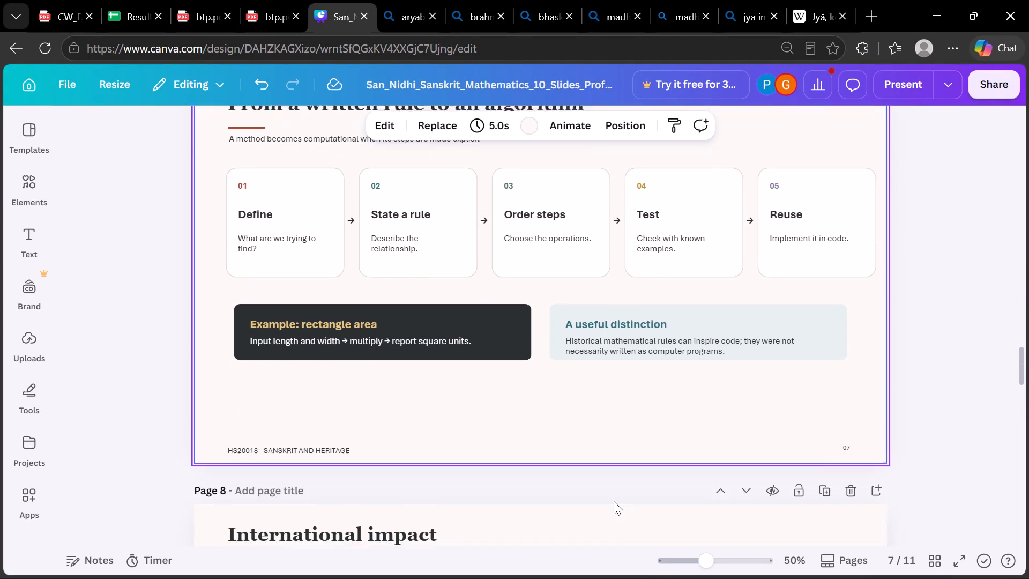
{"action": "scroll", "coordinate": [614, 501], "scroll_direction": "down", "scroll_amount": 2}
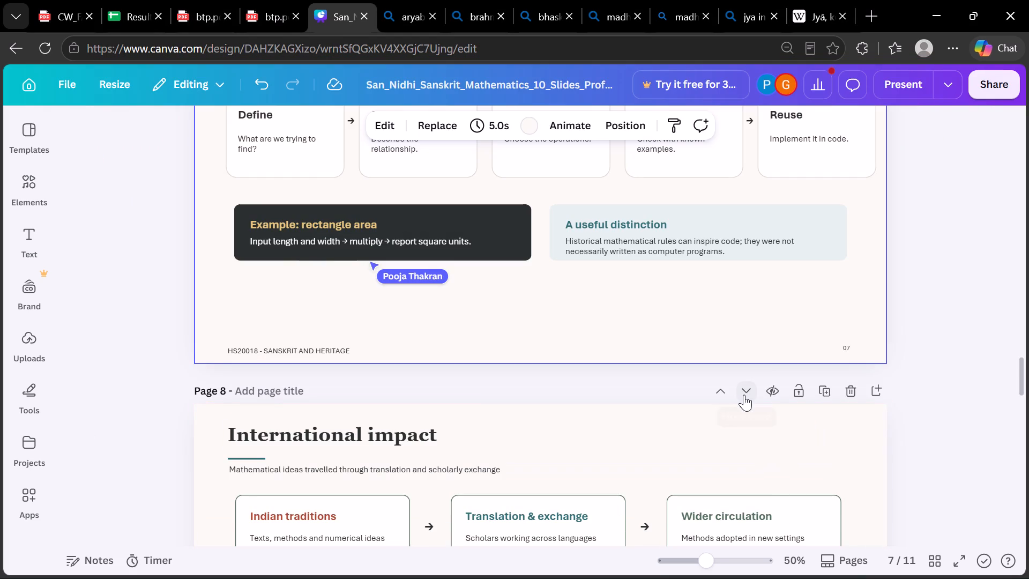
Go back through the slides to slide 4 and examine the Mathematicians and their works cards and portraits.
{"action": "scroll", "coordinate": [648, 430], "scroll_direction": "up", "scroll_amount": 1}
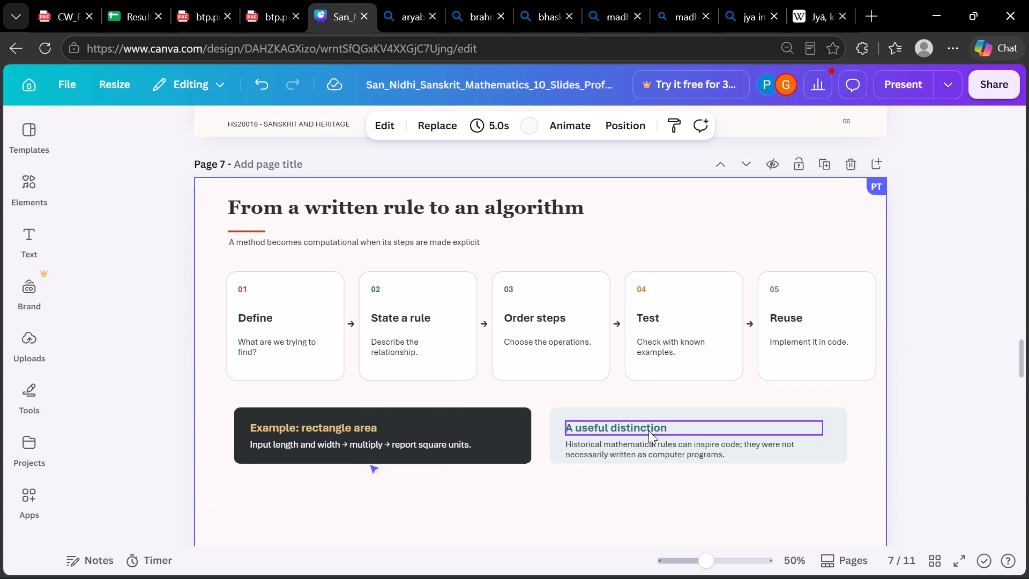
{"action": "scroll", "coordinate": [648, 430], "scroll_direction": "up", "scroll_amount": 6}
{"action": "scroll", "coordinate": [648, 430], "scroll_direction": "down", "scroll_amount": 1}
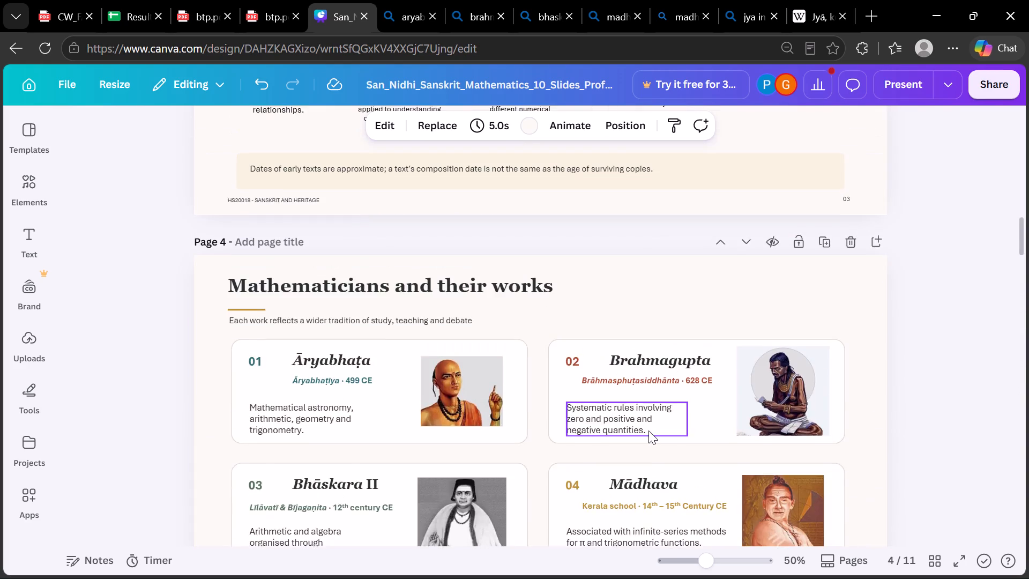
{"action": "scroll", "coordinate": [648, 430], "scroll_direction": "down", "scroll_amount": 1}
{"action": "scroll", "coordinate": [648, 430], "scroll_direction": "up", "scroll_amount": 2}
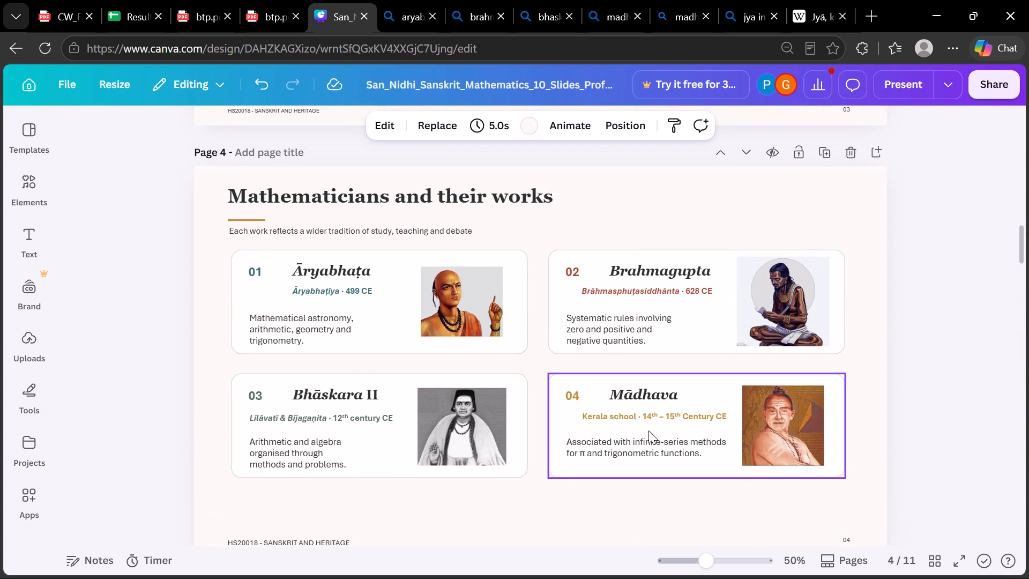
{"action": "scroll", "coordinate": [648, 430], "scroll_direction": "up", "scroll_amount": 1}
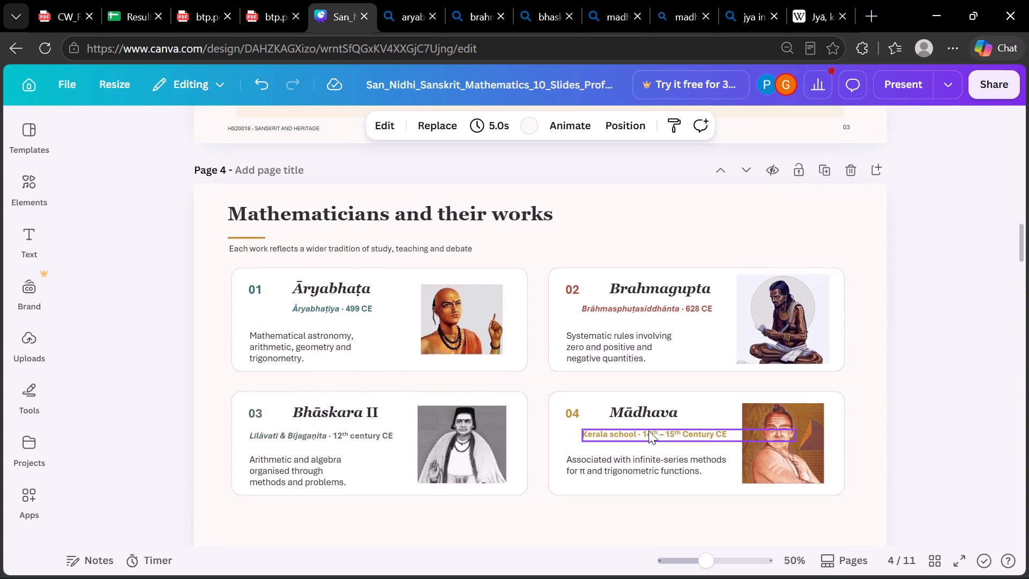
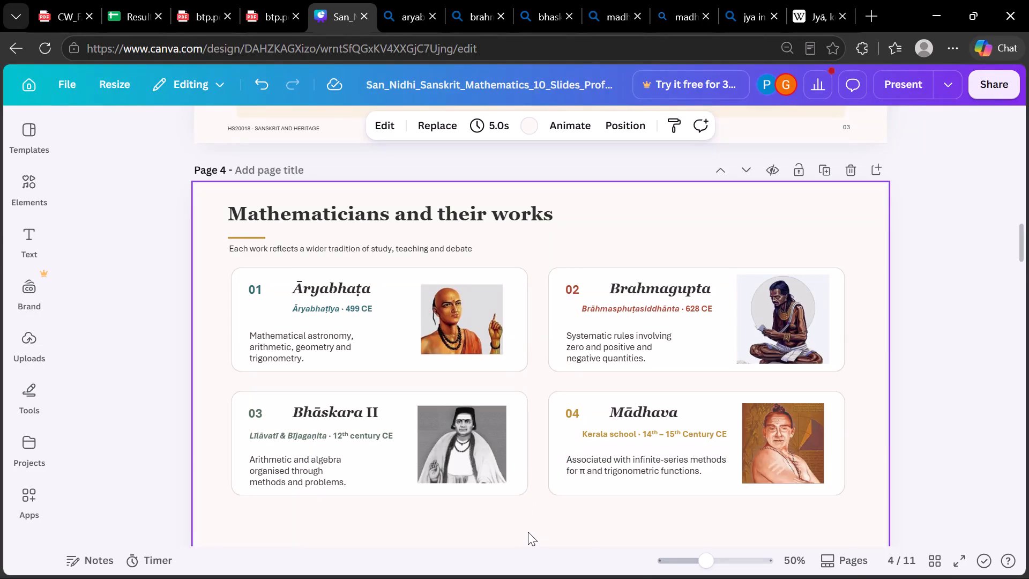
Review the slides from Mathematicians and their works on slide 4 through the Parampara Framework to the start of slide 7.
{"action": "scroll", "coordinate": [529, 533], "scroll_direction": "down", "scroll_amount": 6}
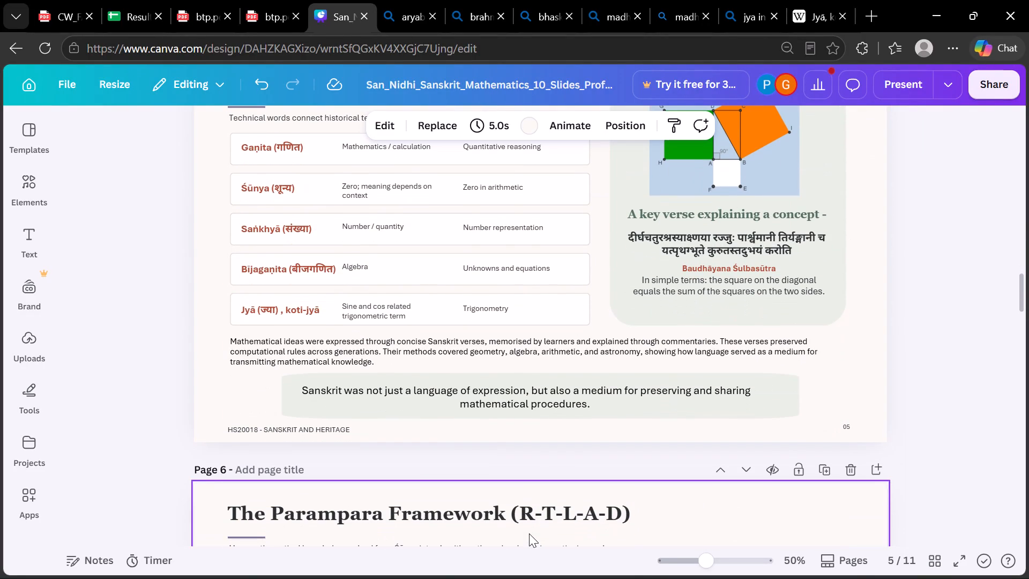
{"action": "left_click", "coordinate": [818, 422]}
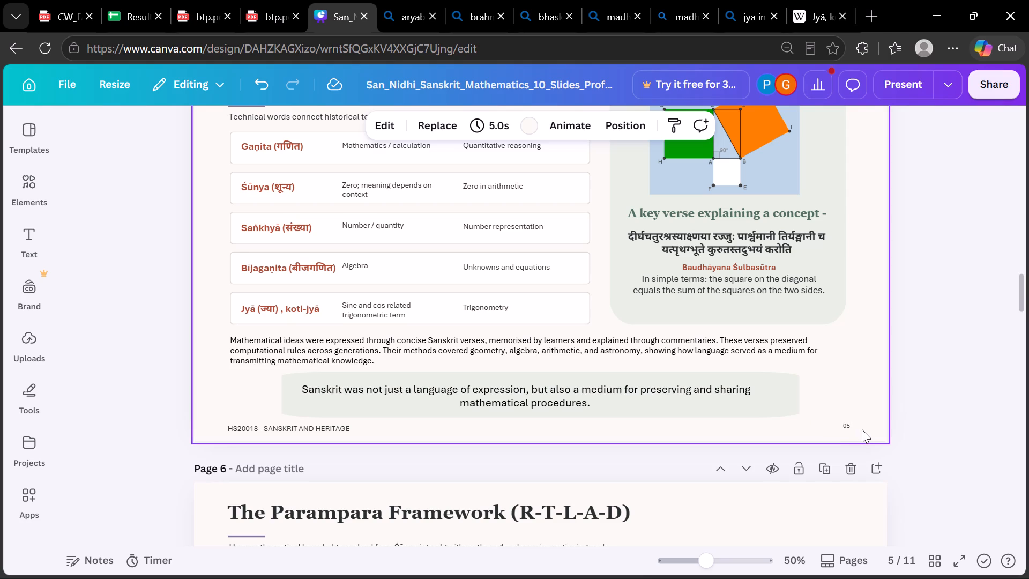
{"action": "left_click", "coordinate": [862, 429]}
{"action": "left_click", "coordinate": [786, 438]}
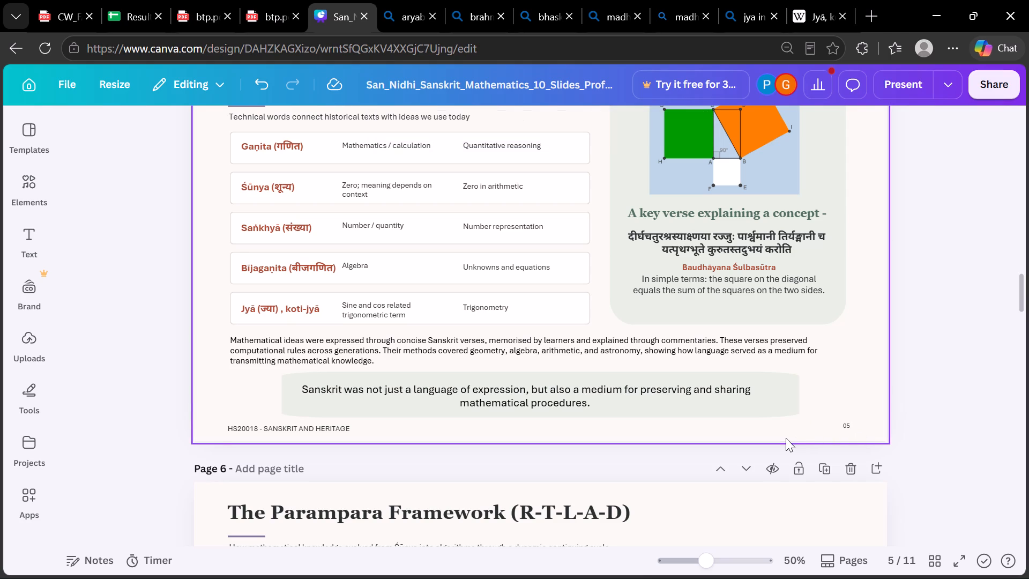
{"action": "left_click", "coordinate": [786, 438]}
{"action": "left_click", "coordinate": [807, 433]}
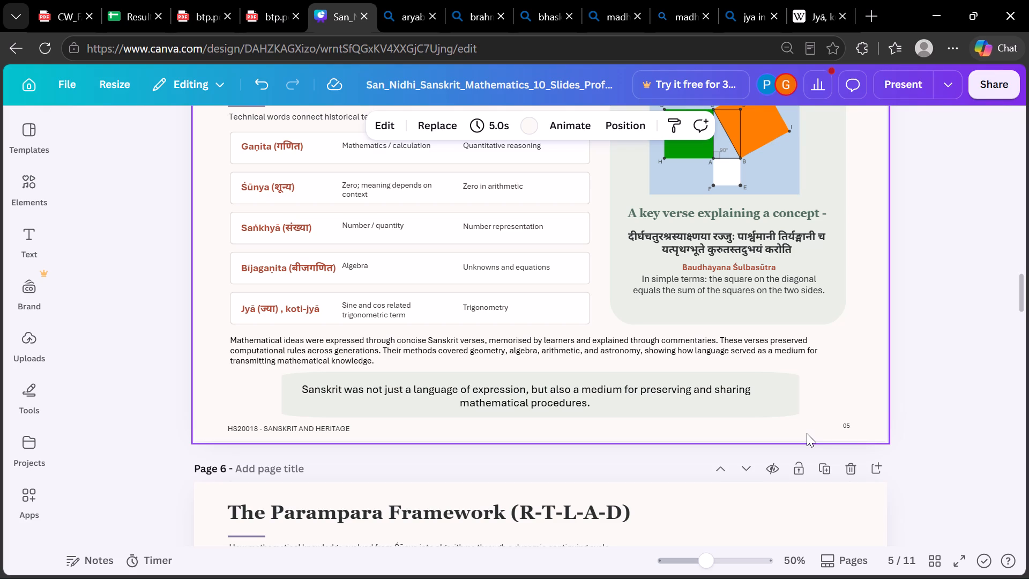
{"action": "scroll", "coordinate": [807, 433], "scroll_direction": "down", "scroll_amount": 4}
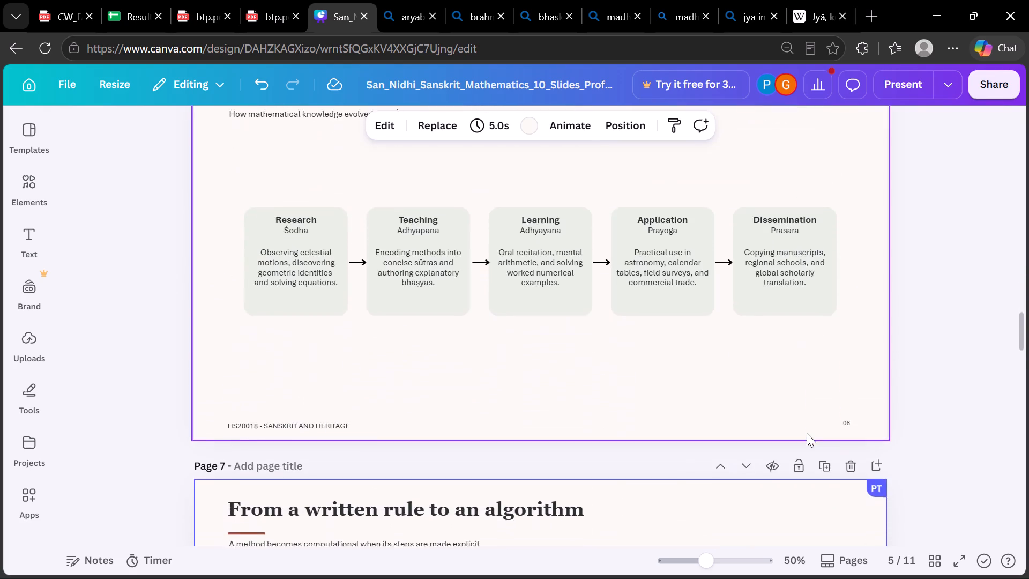
{"action": "scroll", "coordinate": [807, 433], "scroll_direction": "down", "scroll_amount": 1}
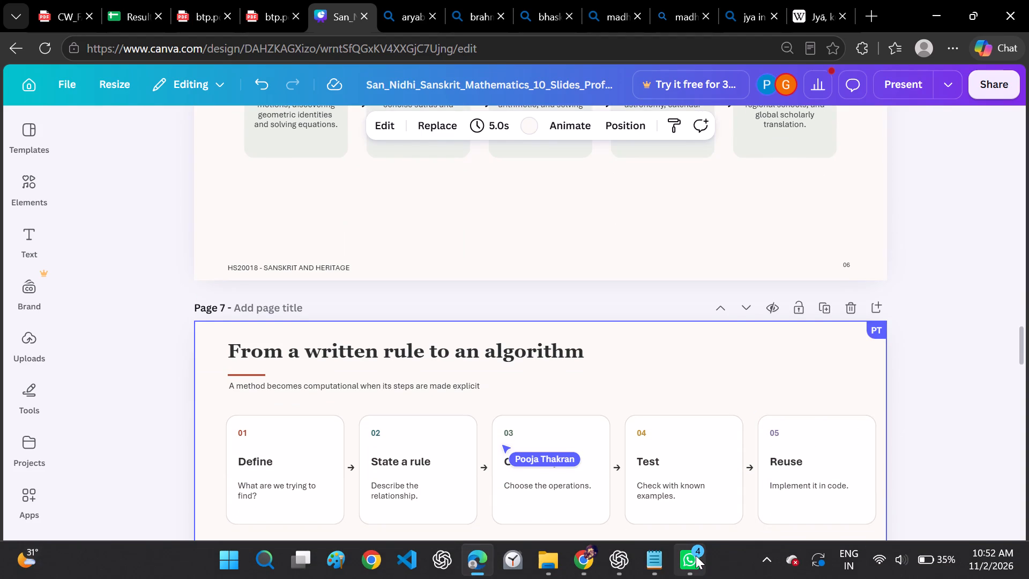
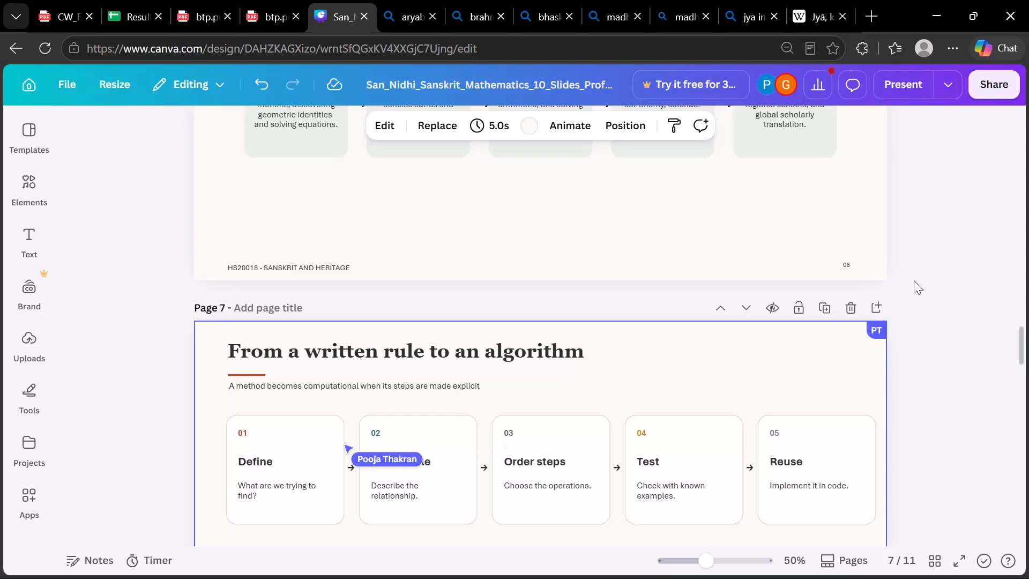
Review slide 7, From a written rule to an algorithm, through to the start of slide 8, International impact.
{"action": "scroll", "coordinate": [914, 280], "scroll_direction": "down", "scroll_amount": 1}
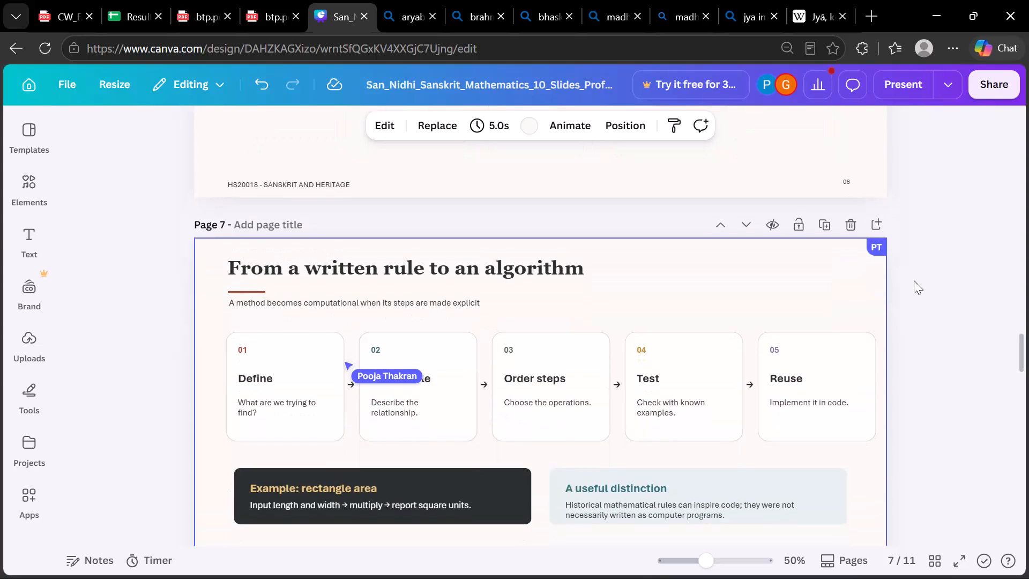
{"action": "scroll", "coordinate": [914, 280], "scroll_direction": "down", "scroll_amount": 2}
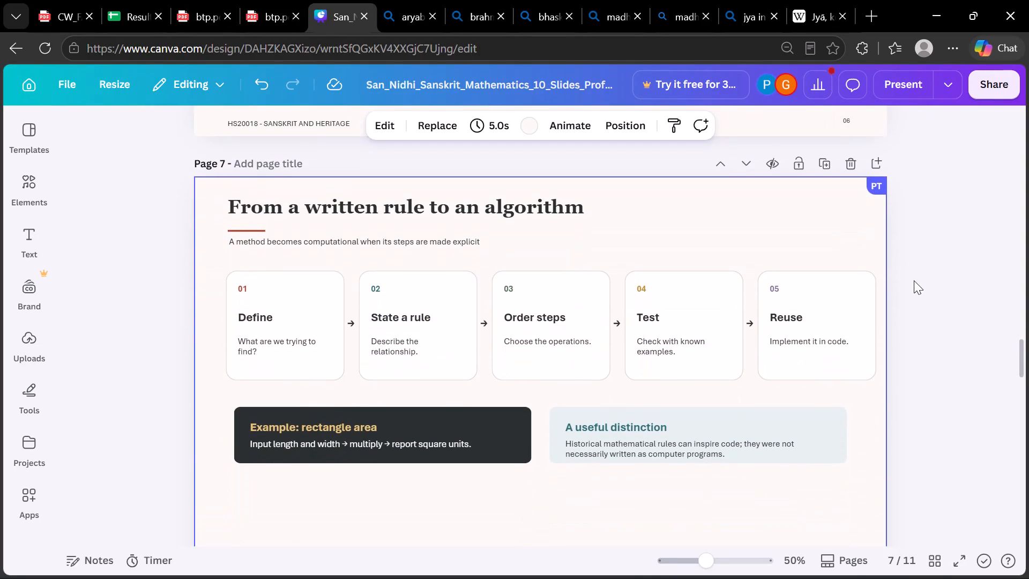
{"action": "scroll", "coordinate": [914, 280], "scroll_direction": "down", "scroll_amount": 2}
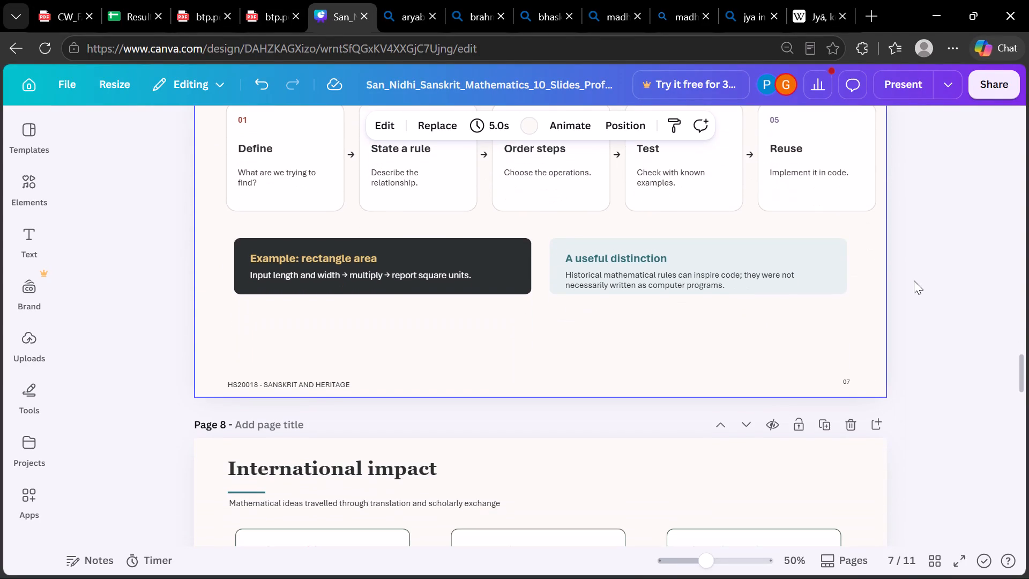
{"action": "scroll", "coordinate": [914, 280], "scroll_direction": "down", "scroll_amount": 2}
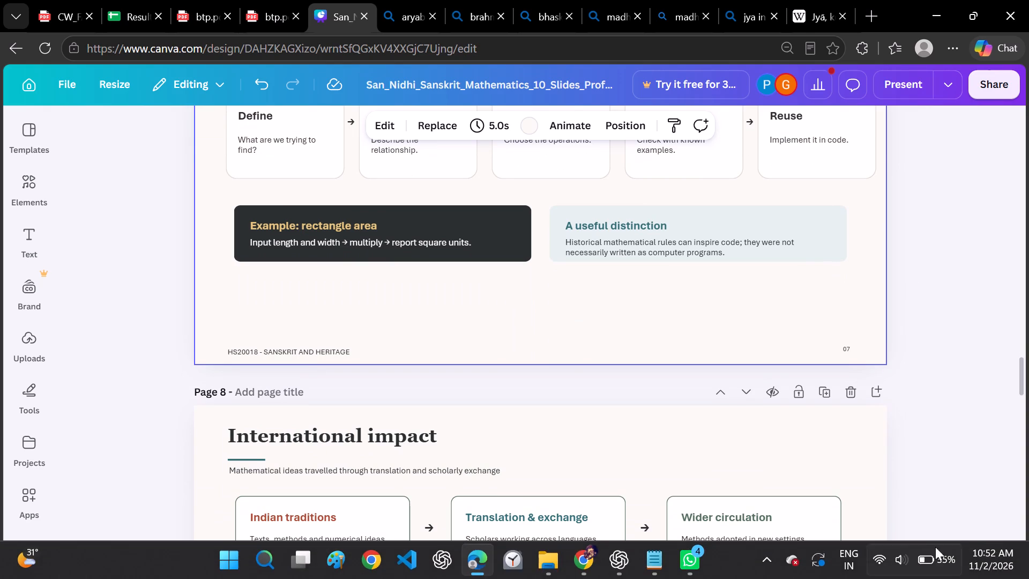